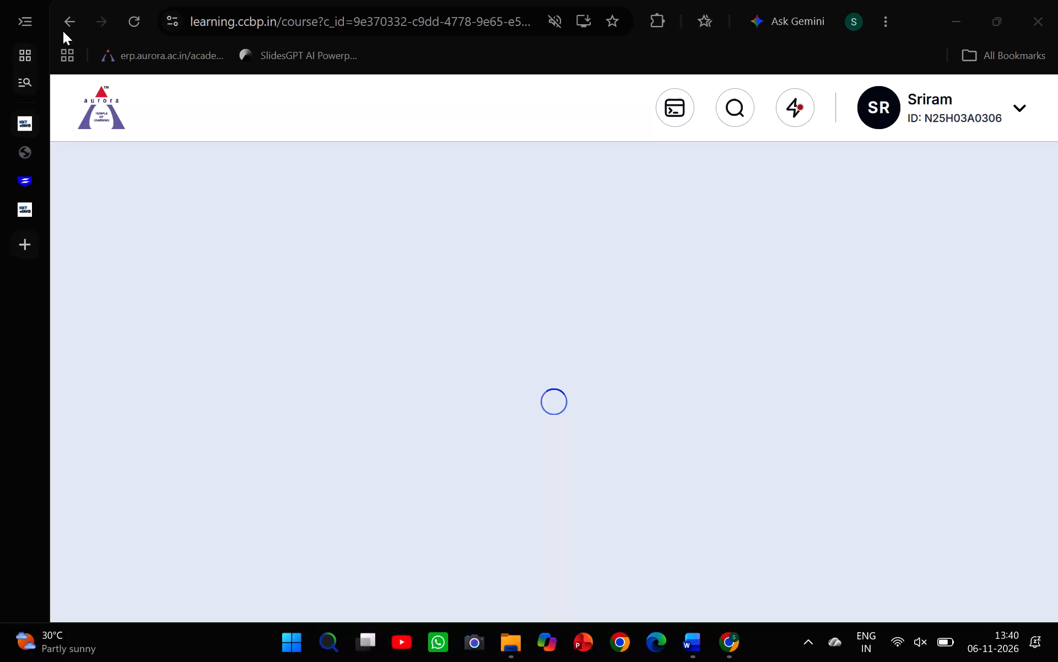
Open the Intersection of Two Linked Lists question from the Coding Practice that follows that lesson in Module II: Linked Lists.
click(64, 24)
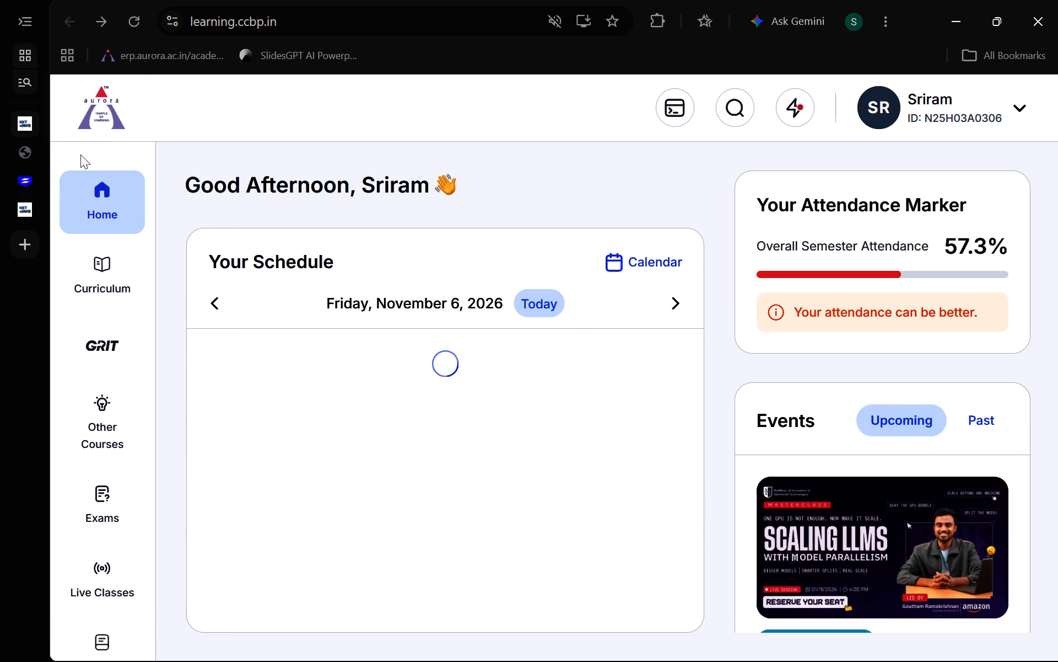
click(105, 10)
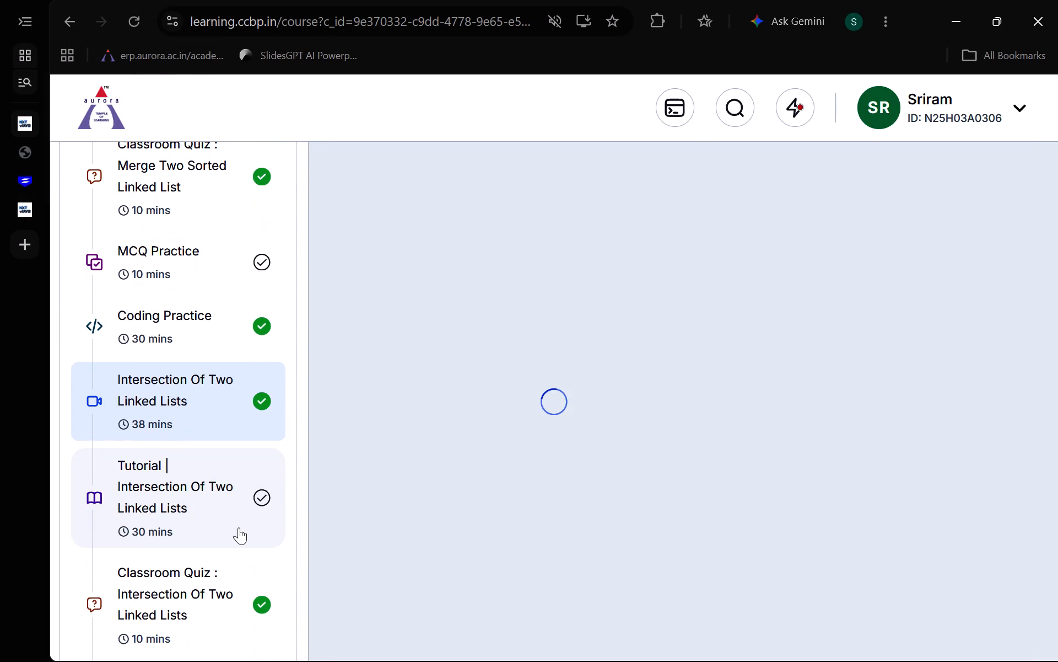
scroll(239, 527, down, 3)
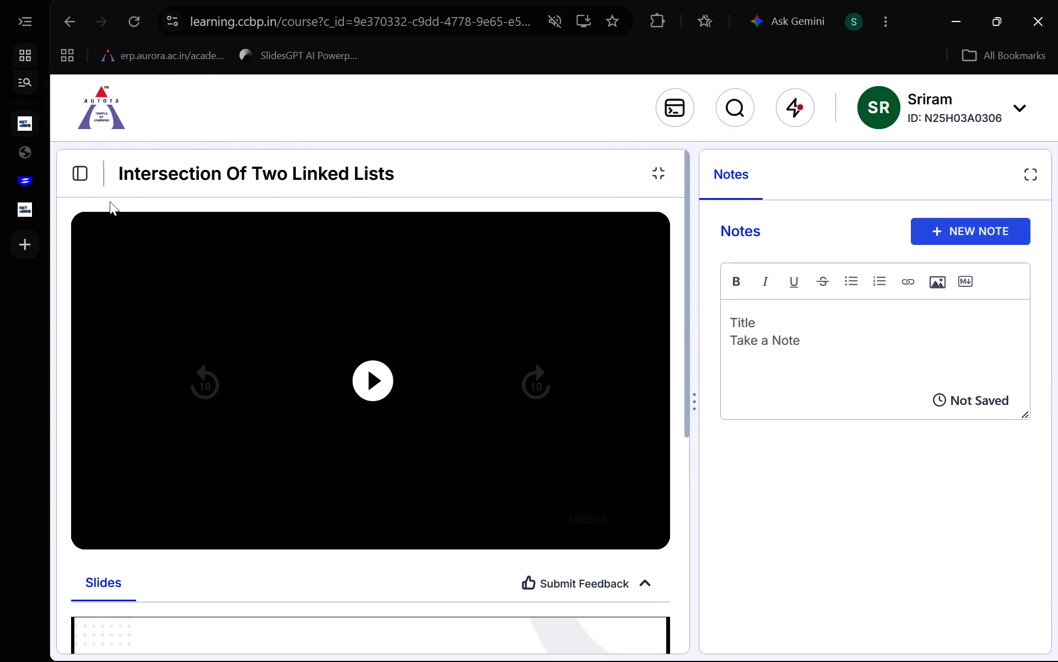
click(85, 177)
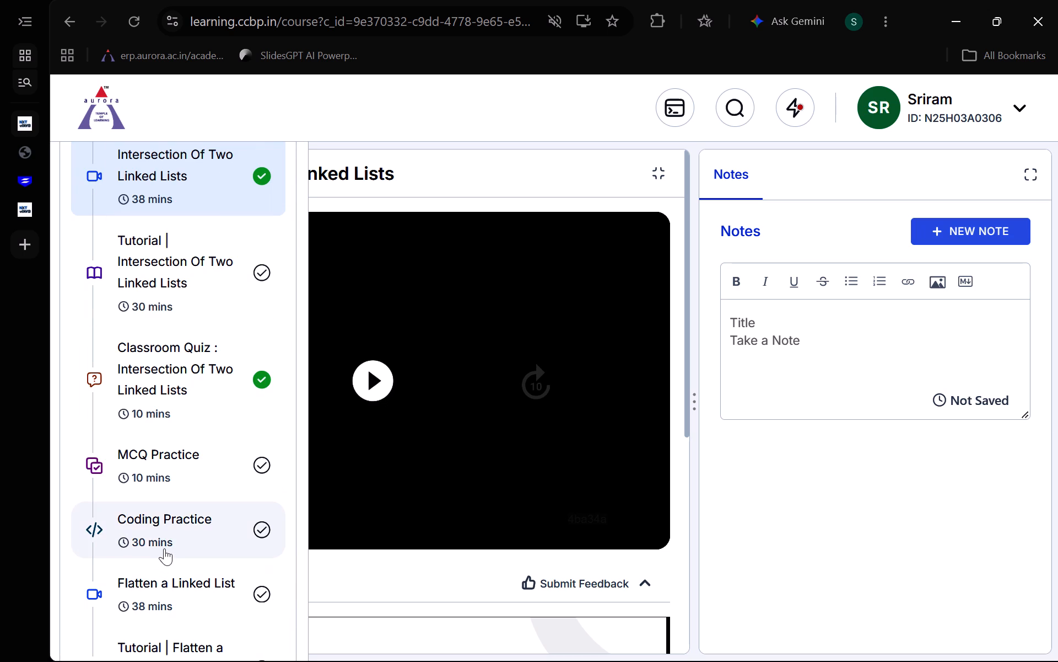
click(166, 544)
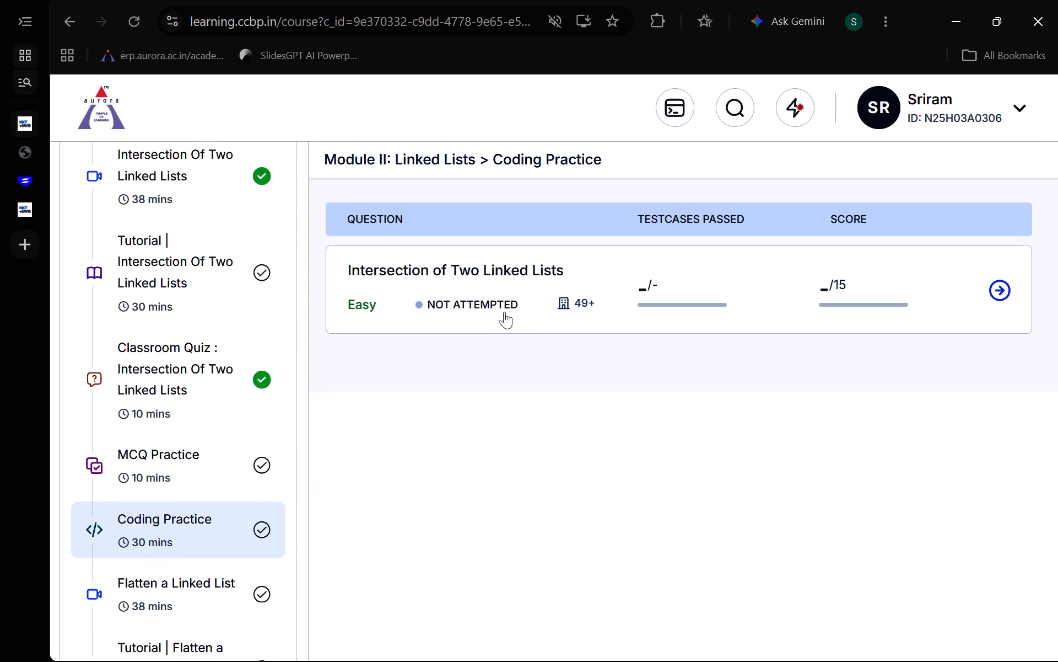
click(504, 312)
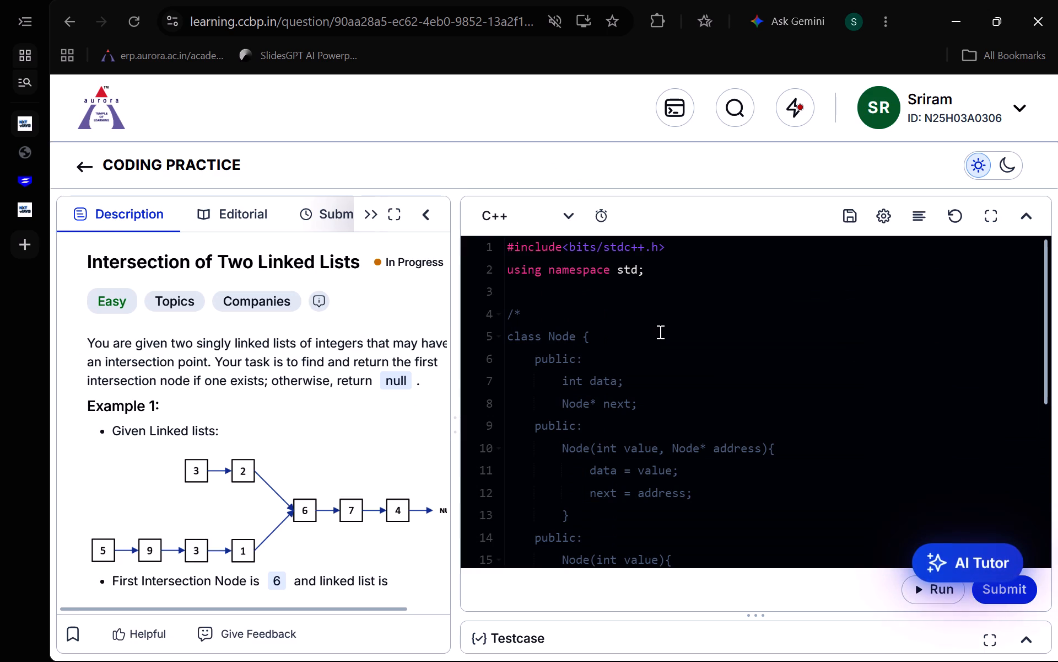
Submit the copied solution in place of all the starter C++ code, and save the code when leaving the question.
click(659, 332)
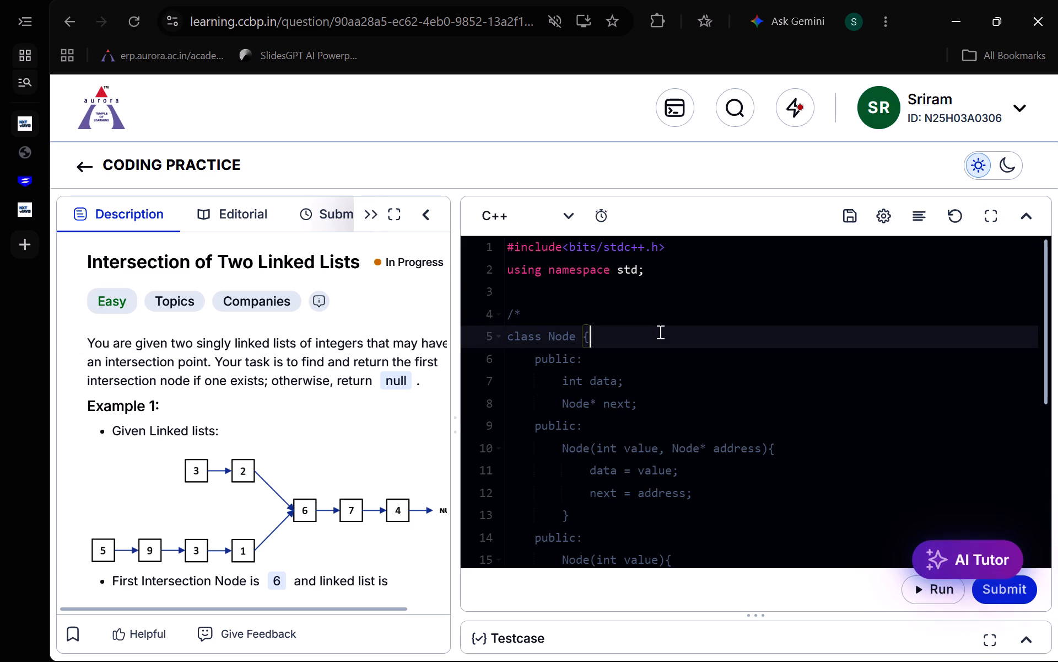
key(ctrl+a)
key(ctrl+v)
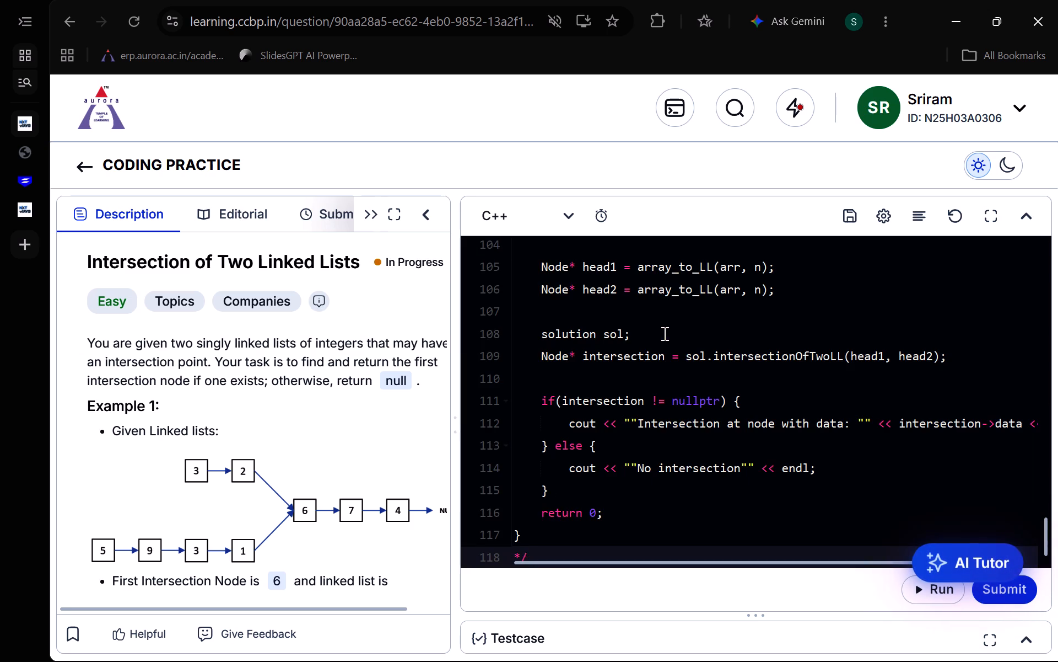
click(1018, 593)
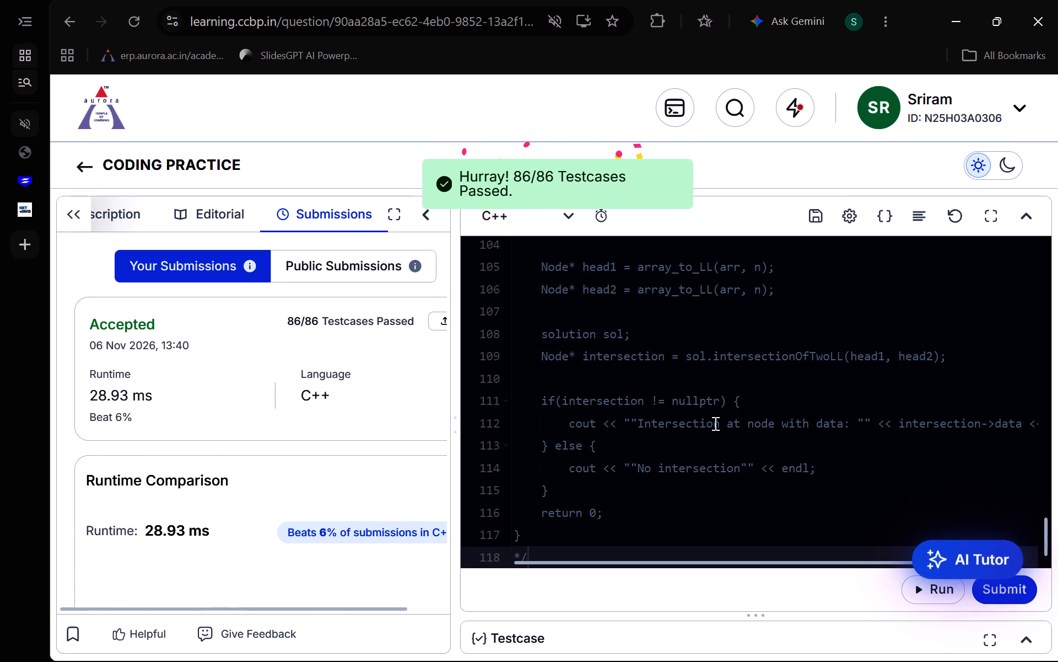
click(89, 169)
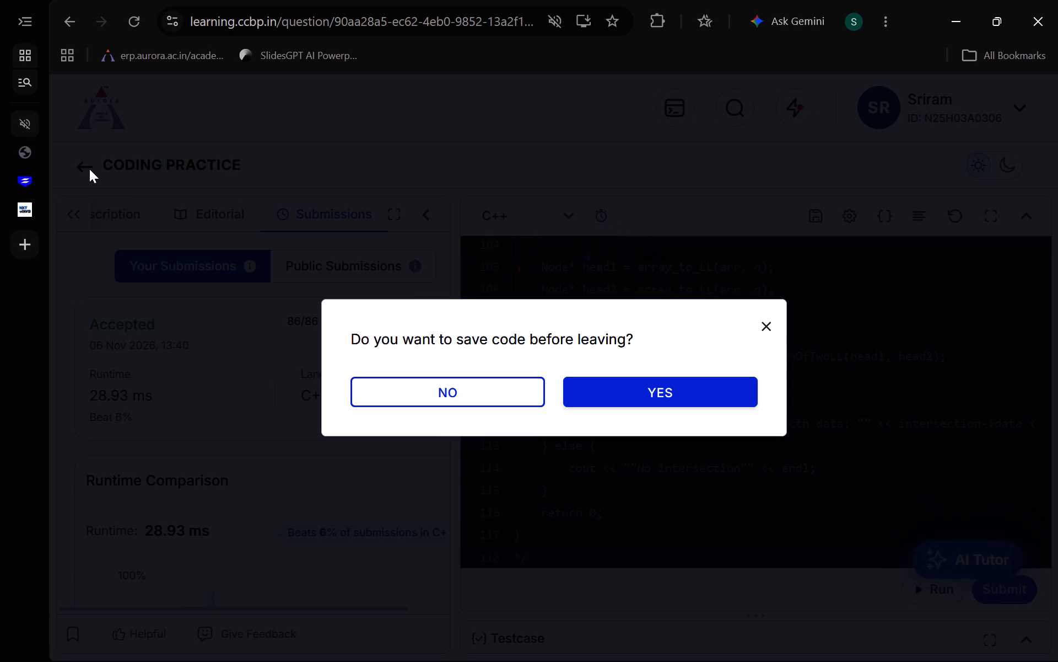
click(698, 389)
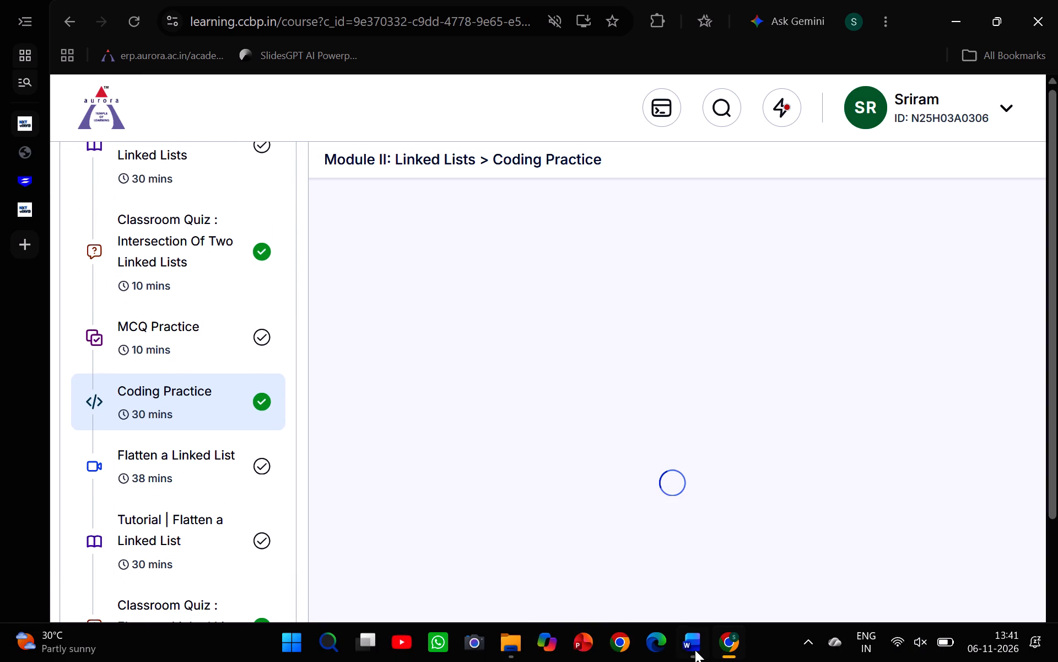
Switch to the lab report in Word and examine how the Merge of 2 sorted Linked List section is laid out.
click(696, 650)
scroll(536, 465, down, 5)
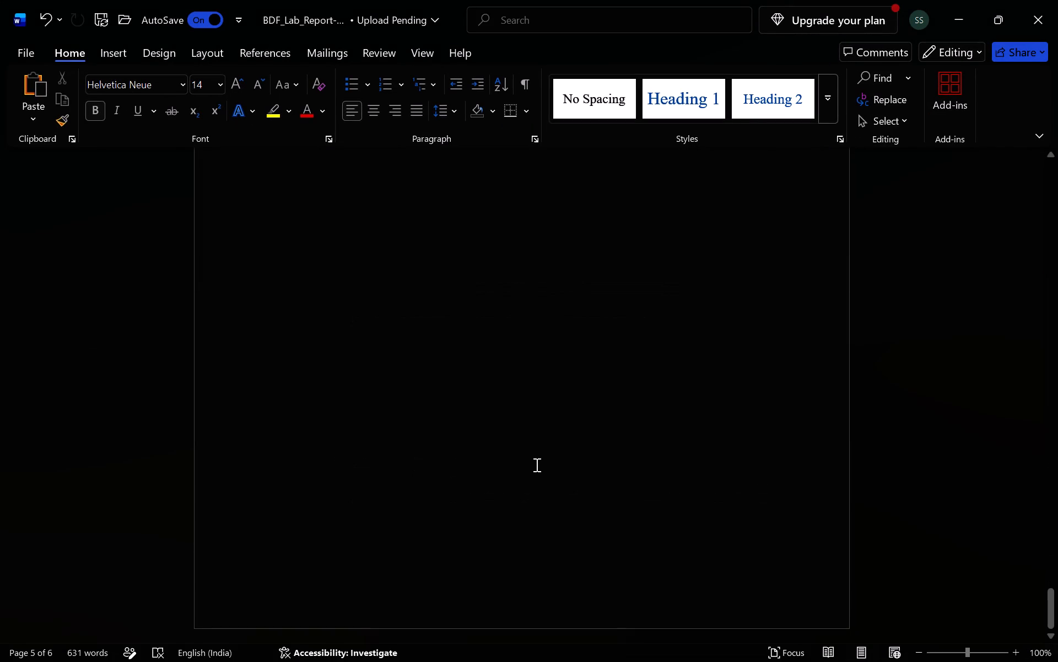
scroll(536, 465, up, 1)
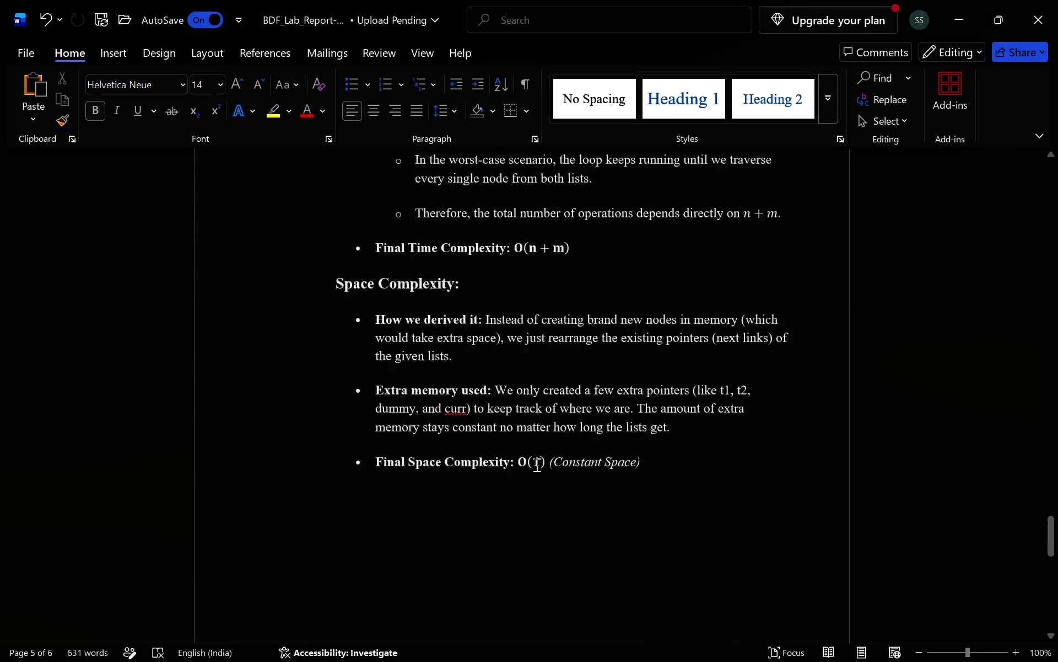
scroll(536, 465, up, 1)
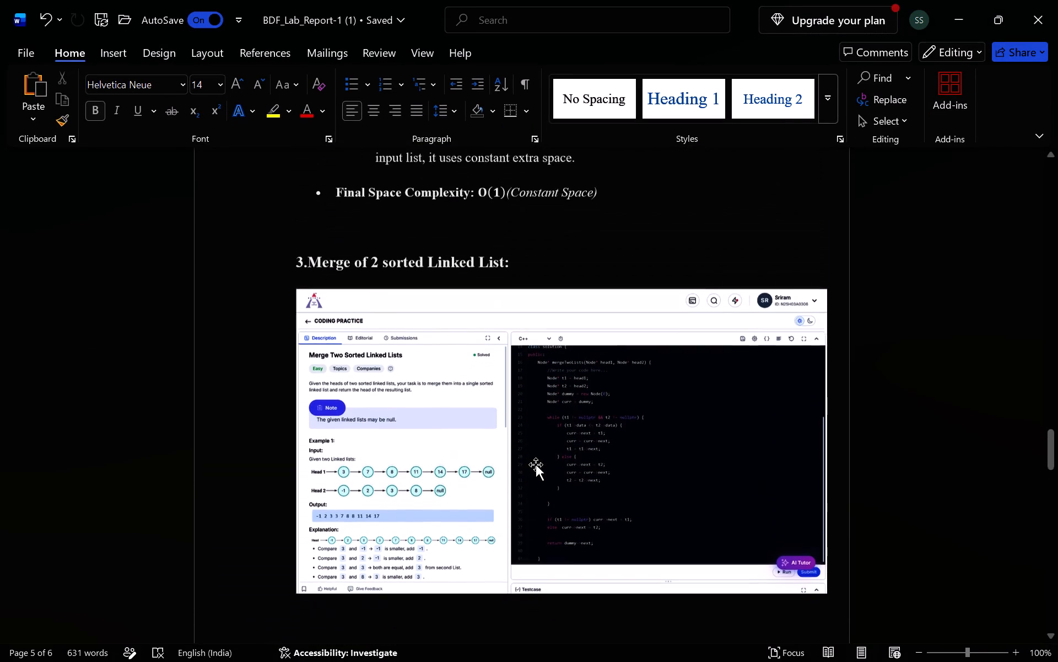
scroll(536, 465, up, 1)
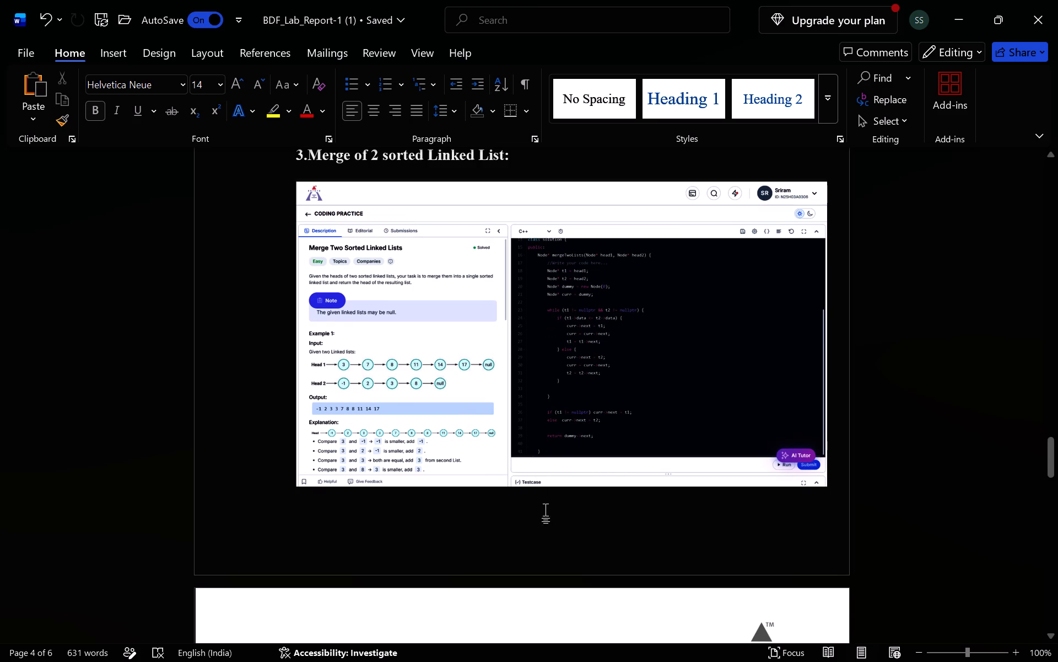
scroll(546, 512, down, 6)
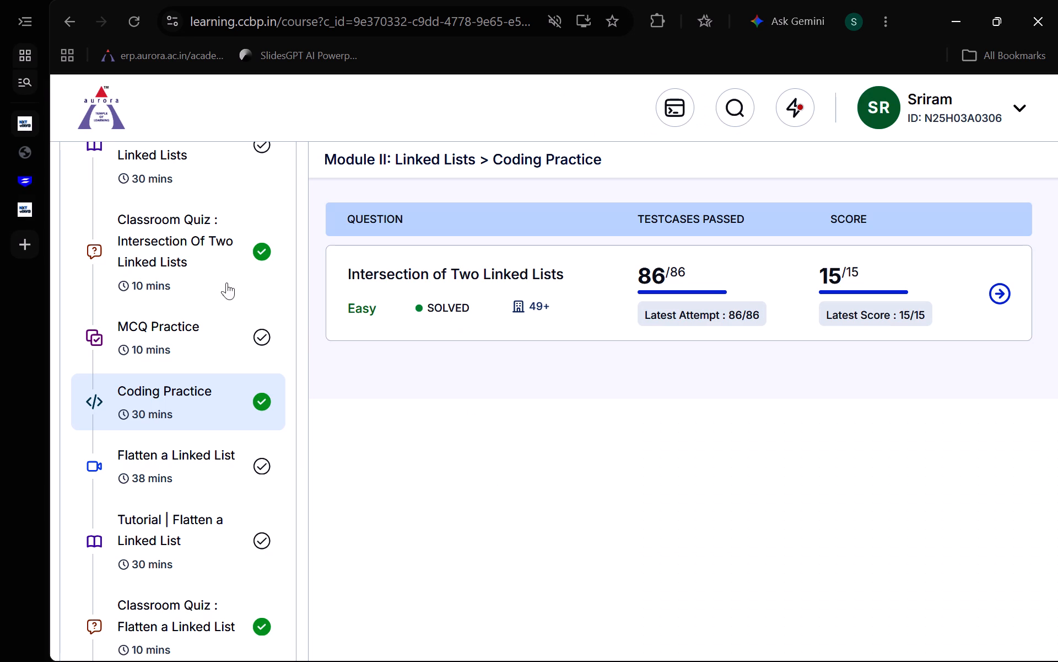
In Chrome, reopen Intersection of Two Linked Lists and copy a screenshot of its description and solution function at 50% page zoom.
click(501, 307)
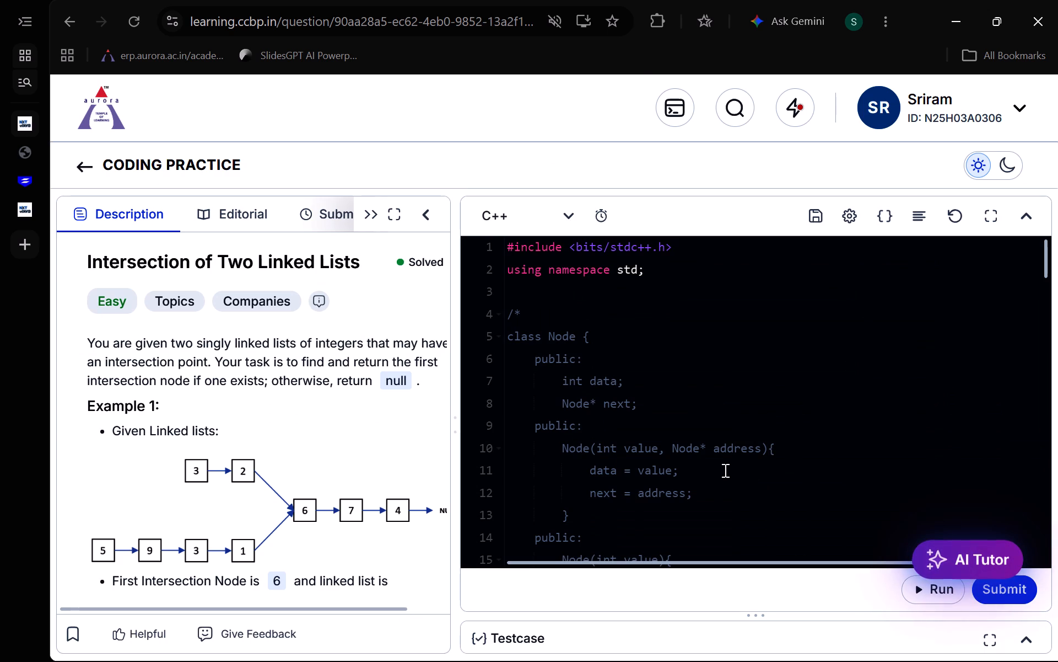
key(ctrl+minus)
key(ctrl+minus)
key(ctrl+minus)
scroll(685, 431, down, 1)
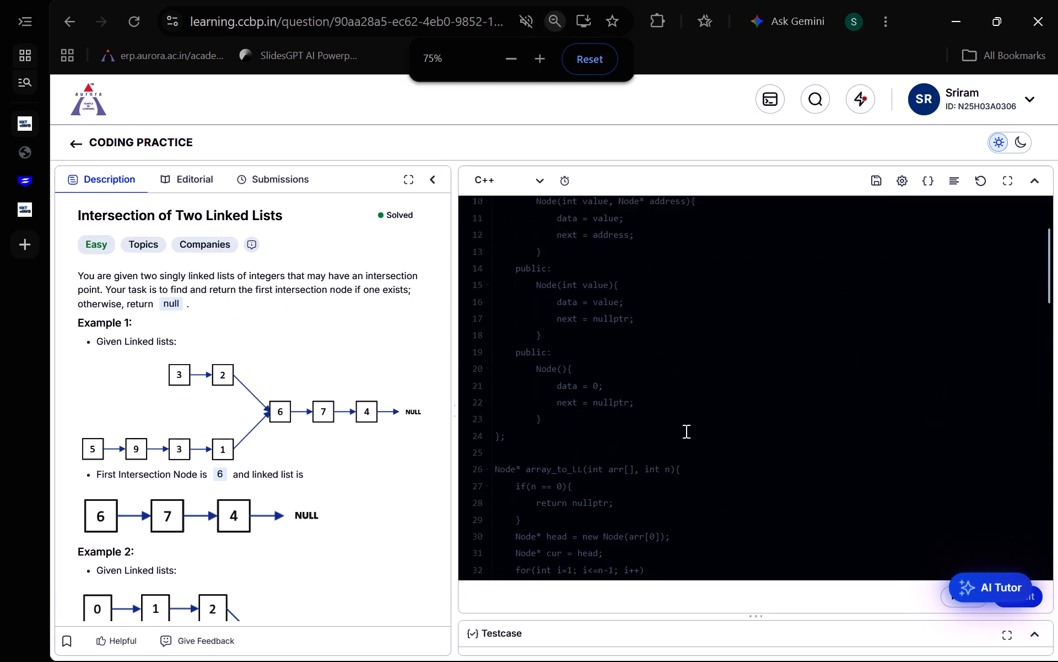
scroll(685, 431, down, 6)
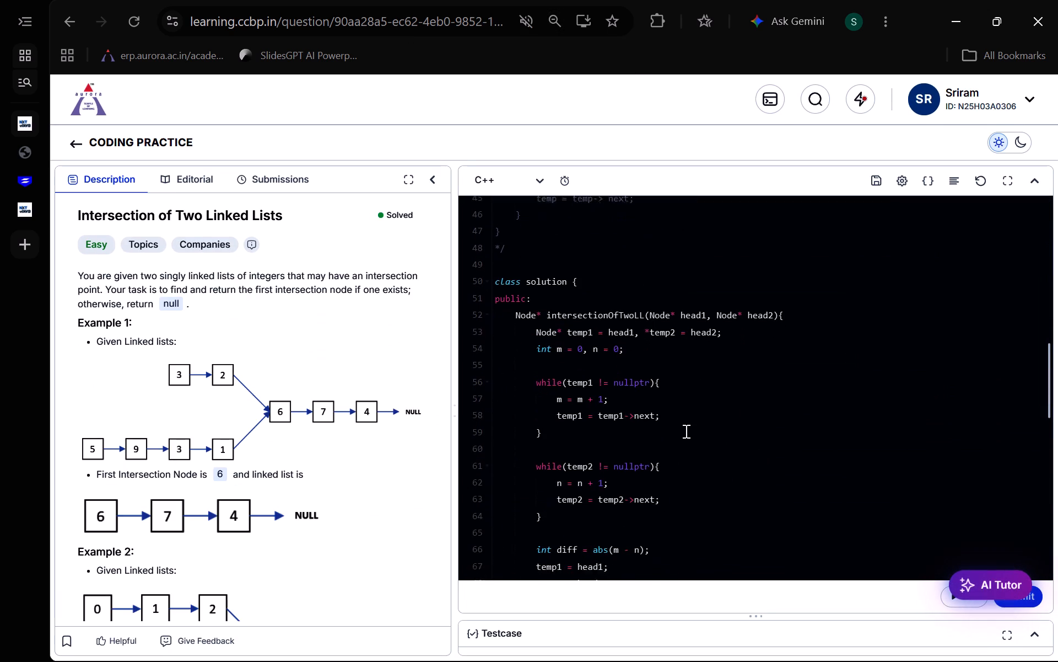
scroll(685, 431, down, 6)
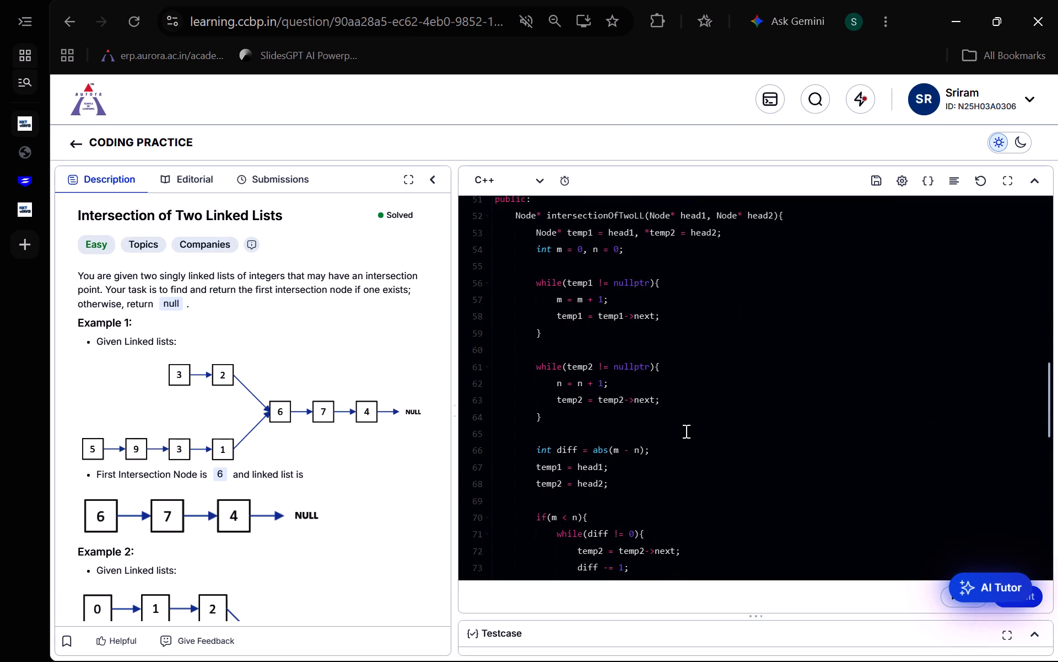
key(ctrl+minus)
scroll(685, 431, down, 3)
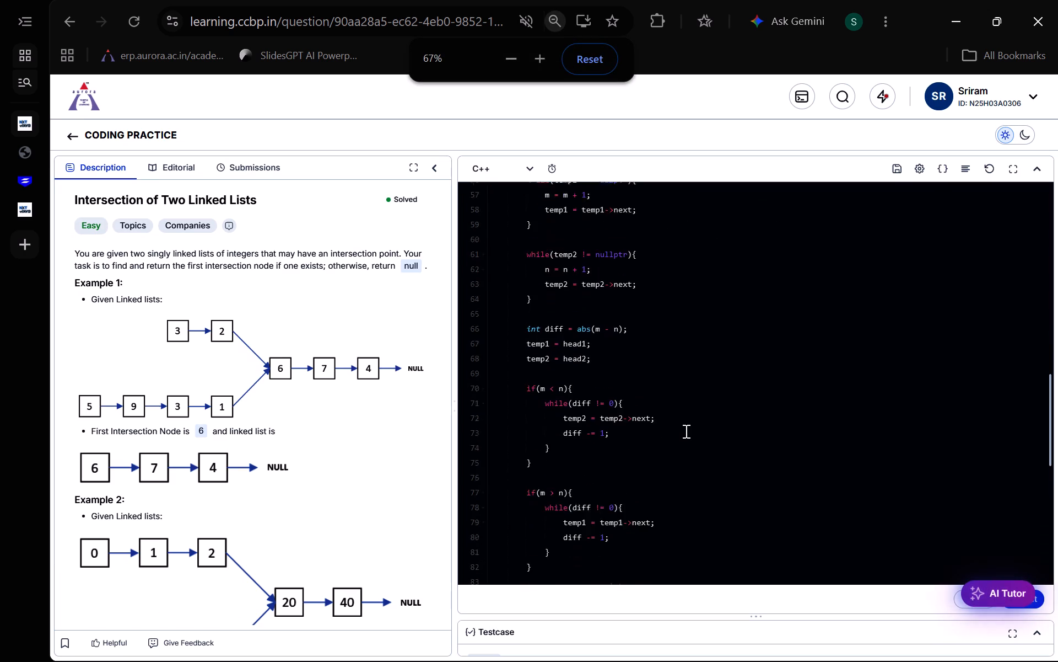
scroll(685, 431, down, 3)
scroll(685, 431, up, 2)
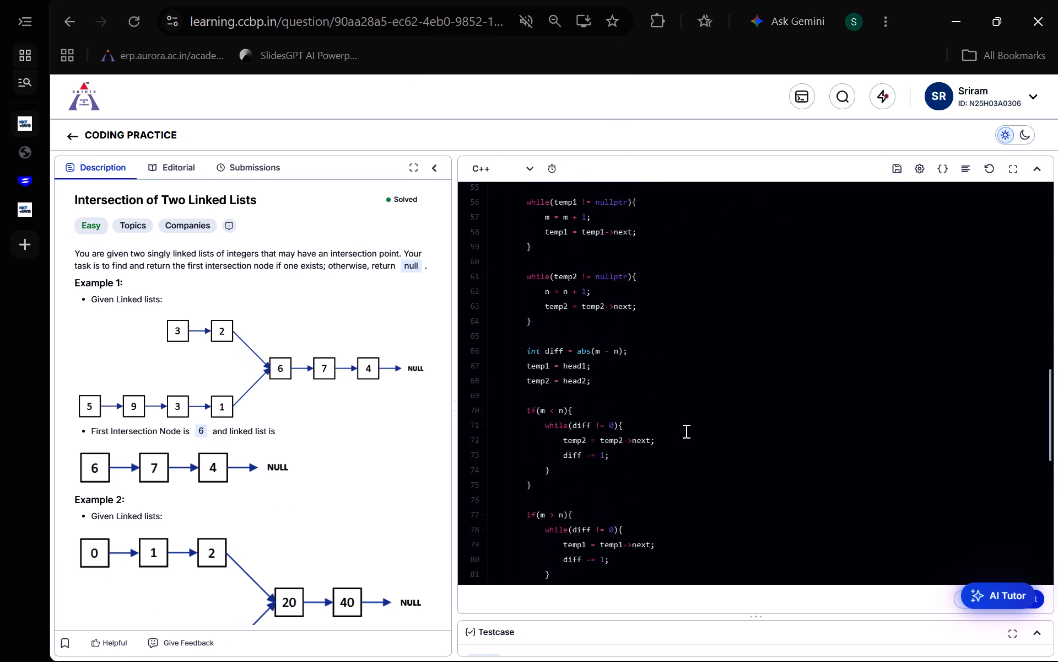
scroll(685, 431, up, 2)
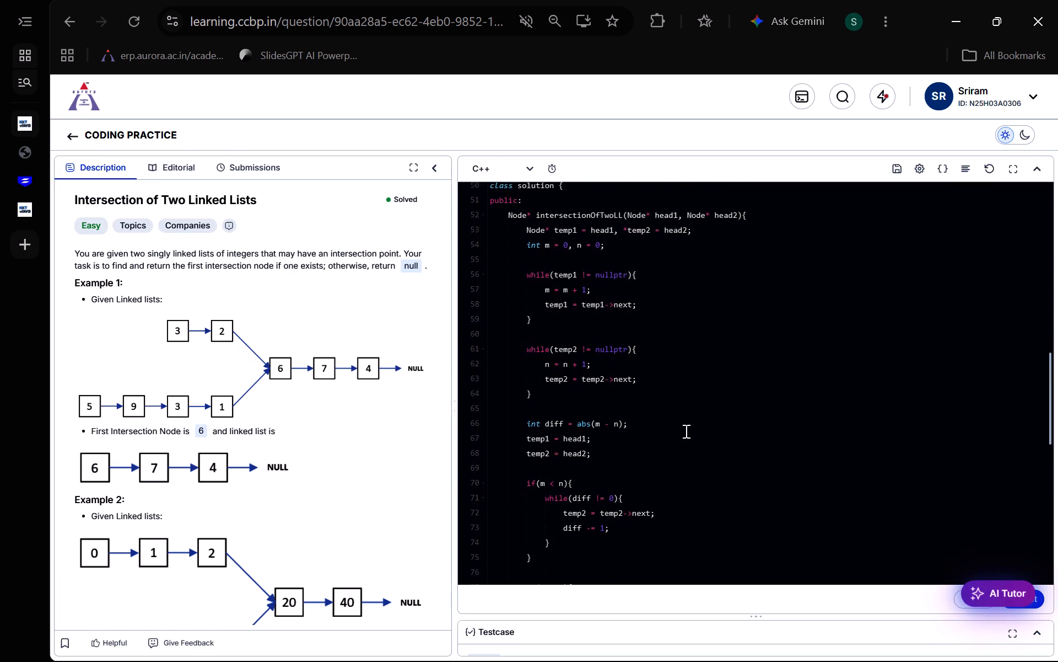
key(ctrl+minus)
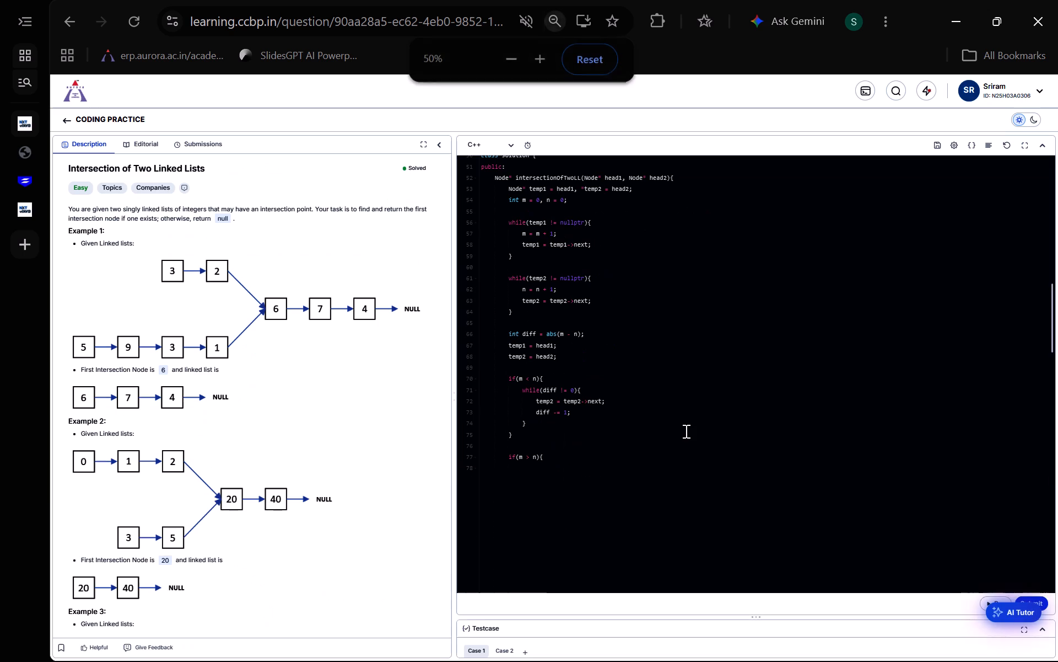
key(shift+super+s)
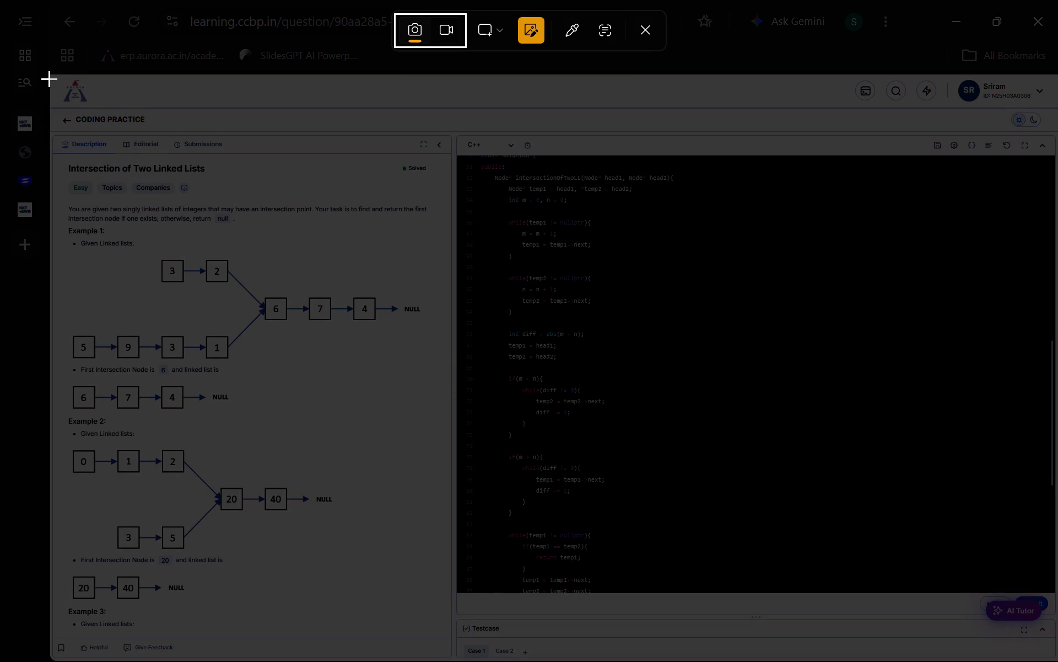
drag(49, 74, 1057, 621)
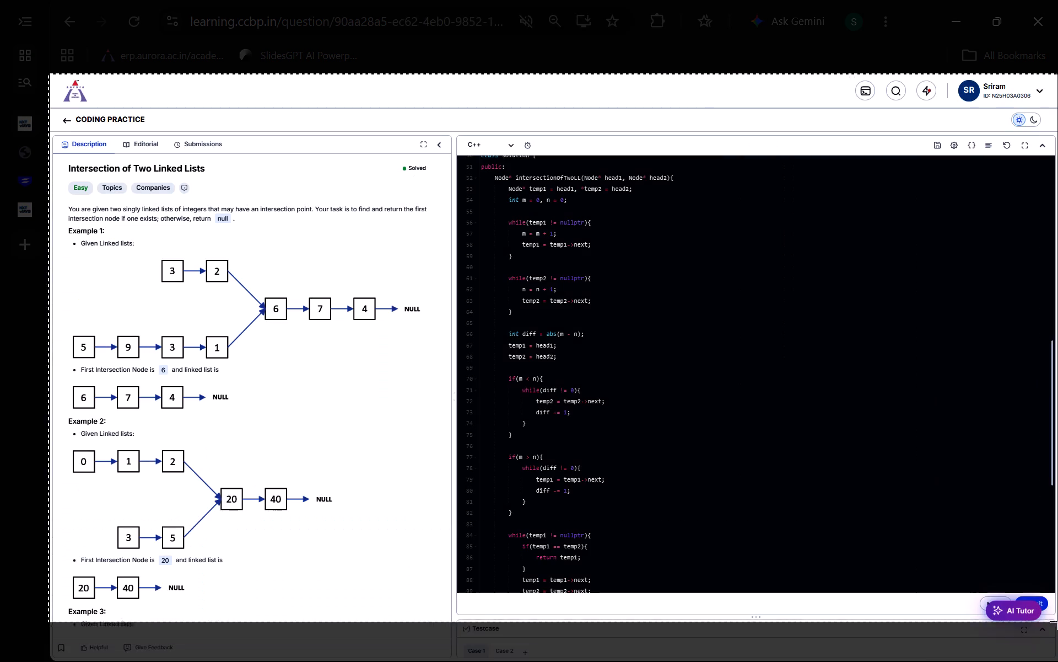
drag(1057, 621, 1057, 633)
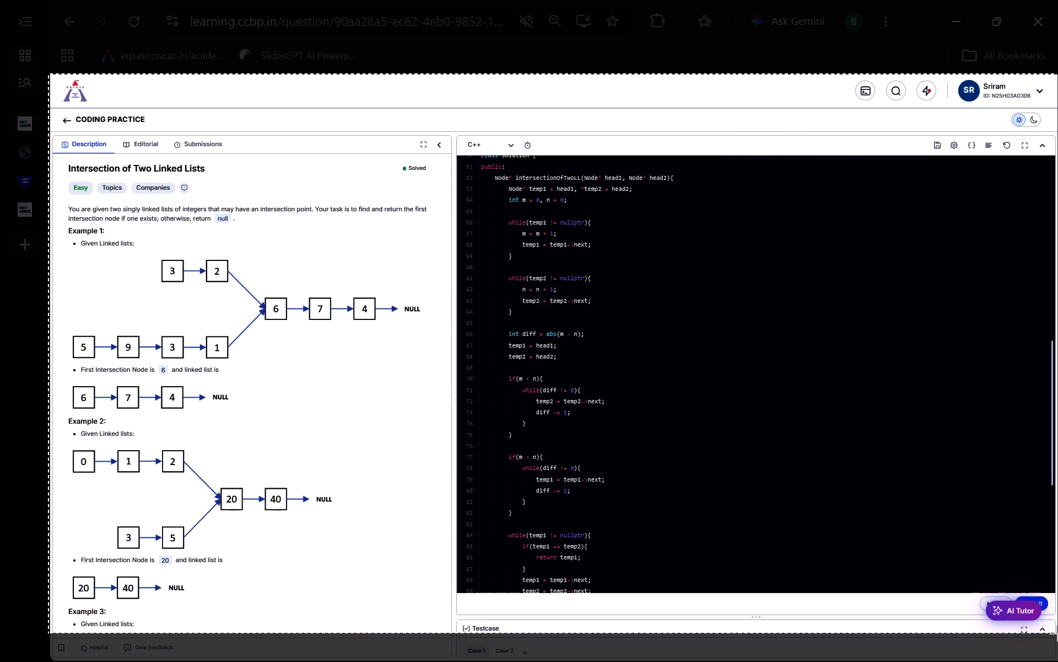
key(ctrl+c)
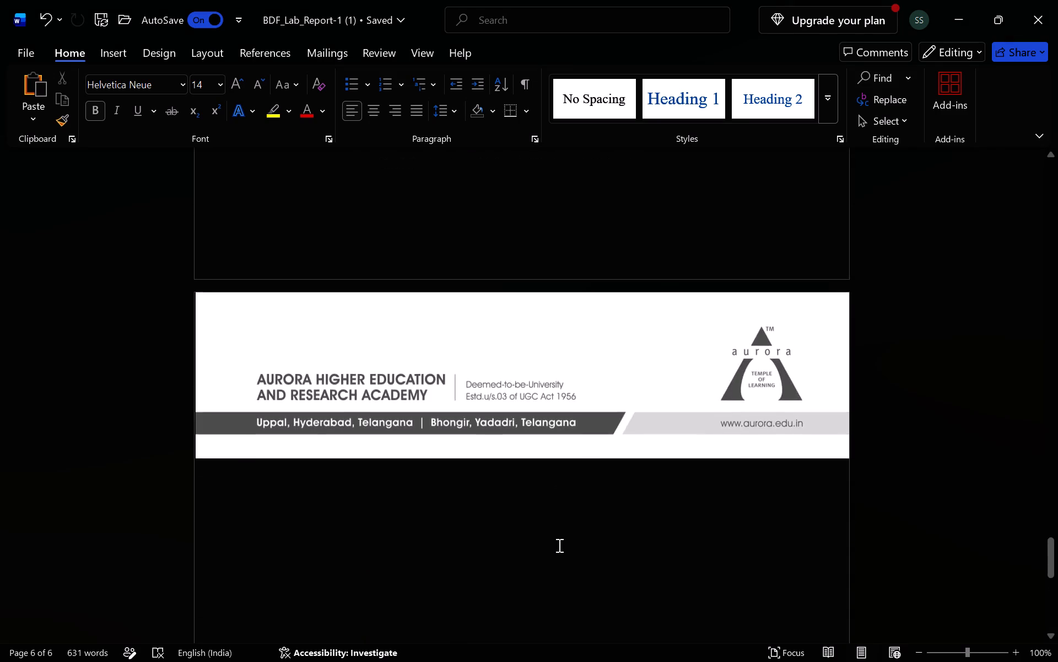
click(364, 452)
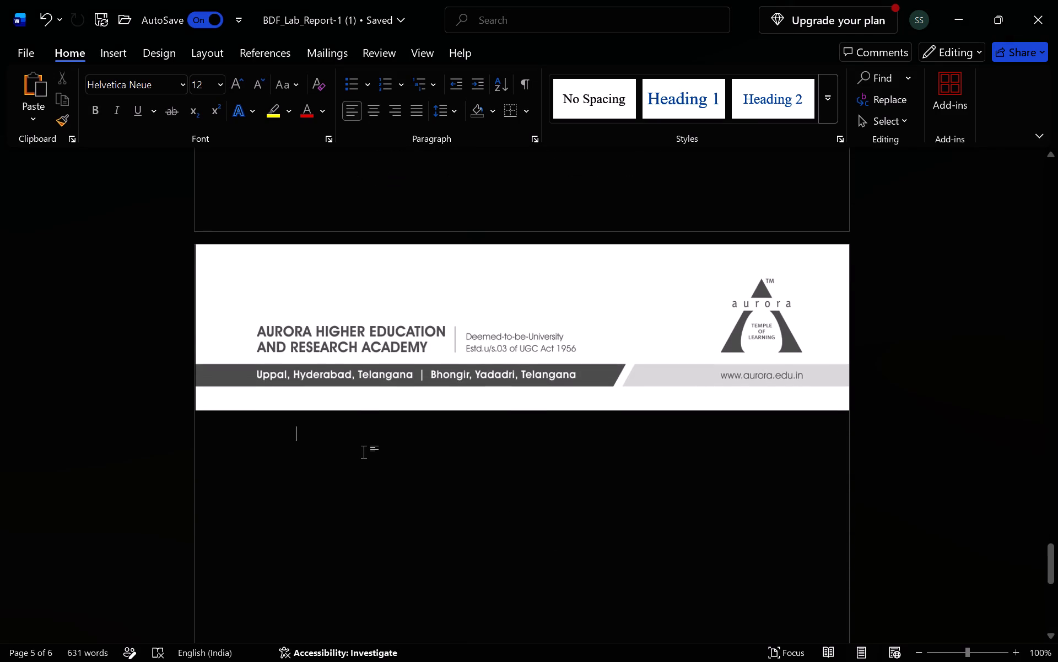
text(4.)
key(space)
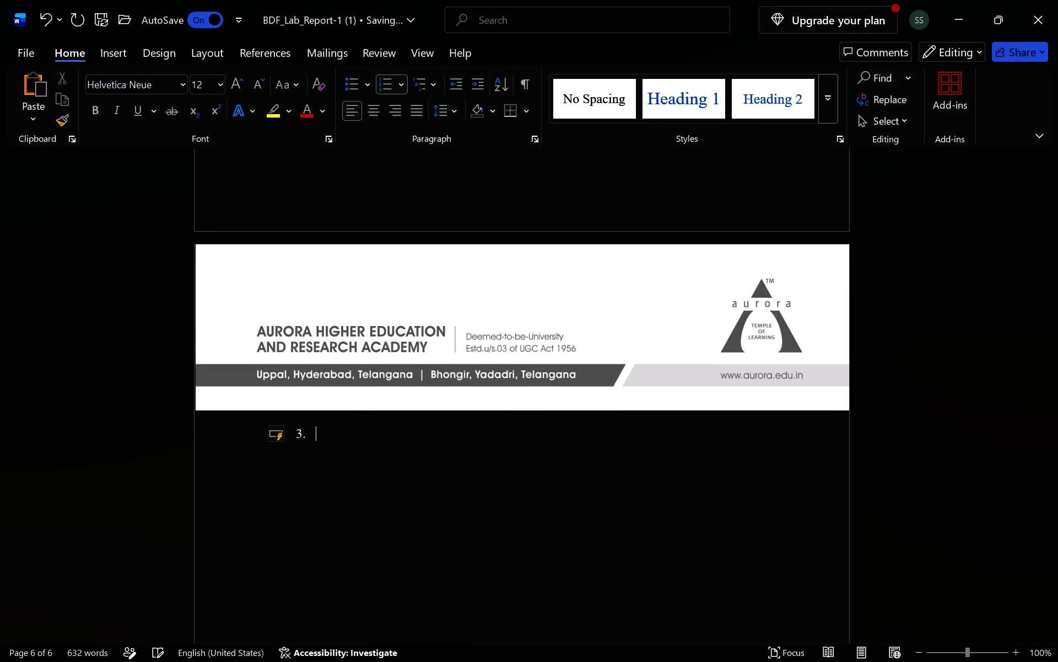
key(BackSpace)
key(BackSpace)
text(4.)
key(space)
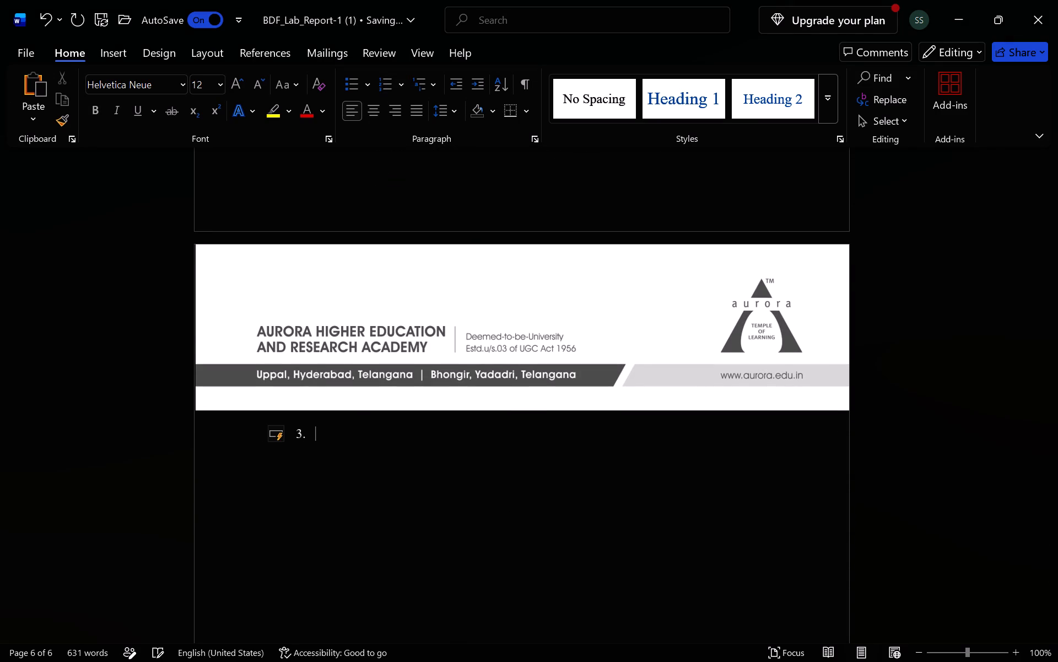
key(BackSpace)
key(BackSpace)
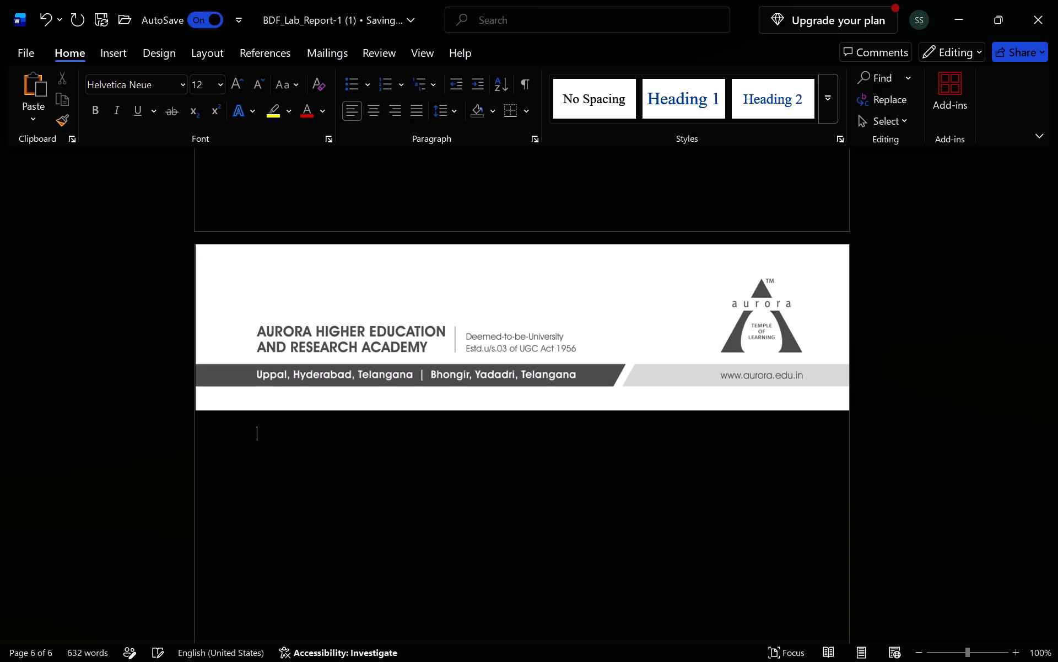
In the Word lab report, add the heading "4.Intersection of two Linked Lists:" after the Merge of 2 sorted Linked List section.
key(BackSpace)
text(4.)
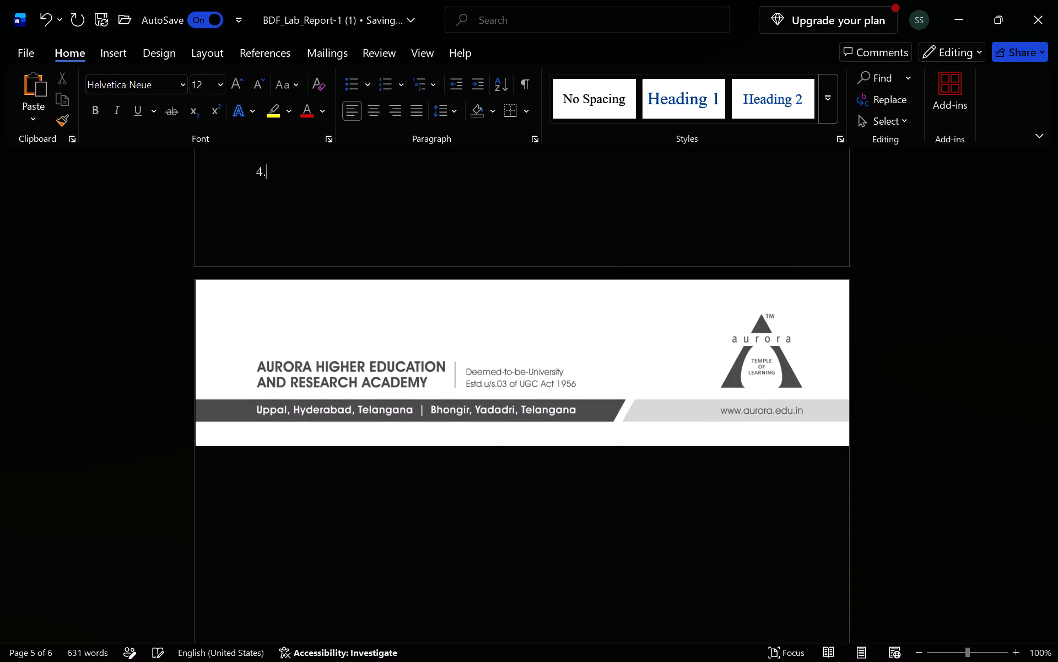
text(Intersex)
key(BackSpace)
text(ction og)
key(space)
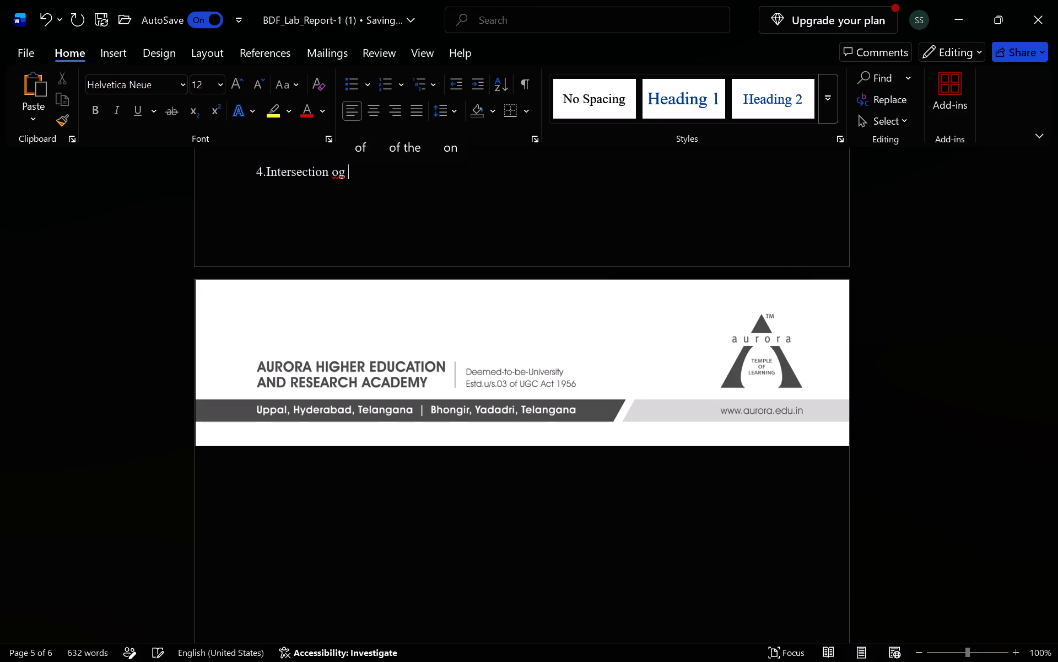
key(BackSpace)
key(BackSpace)
text(f two linke)
key(BackSpace)
key(BackSpace)
key(BackSpace)
key(BackSpace)
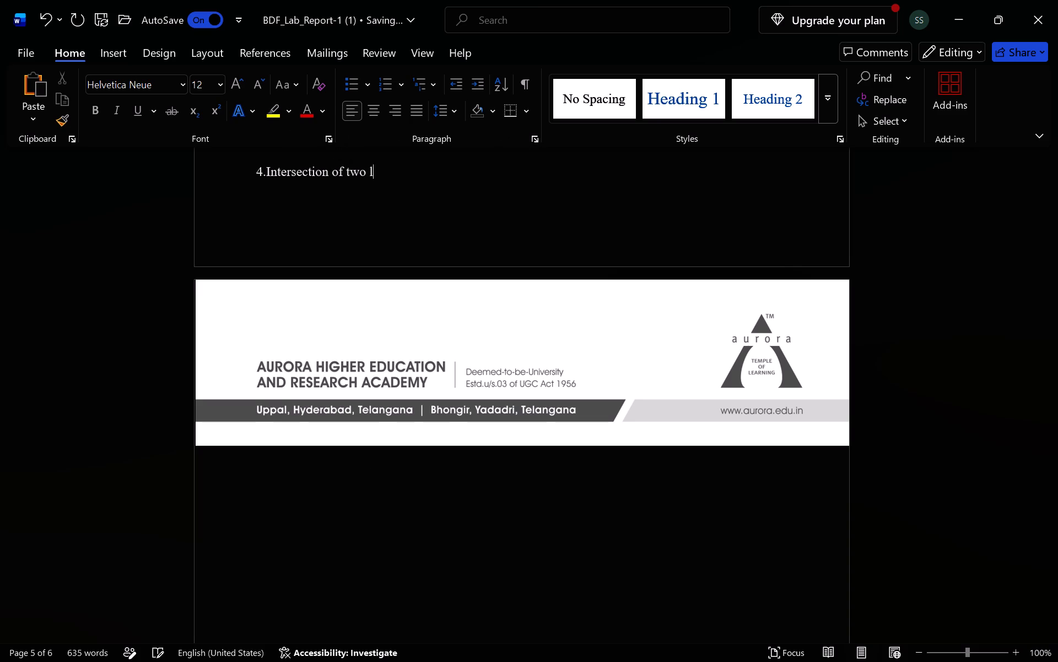
key(BackSpace)
key(l)
key(BackSpace)
text(Linked Ls)
key(BackSpace)
text(ists:)
Paste the copied question screenshot on a new line below the Intersection of two Linked Lists heading.
key(Return)
key(ctrl+v)
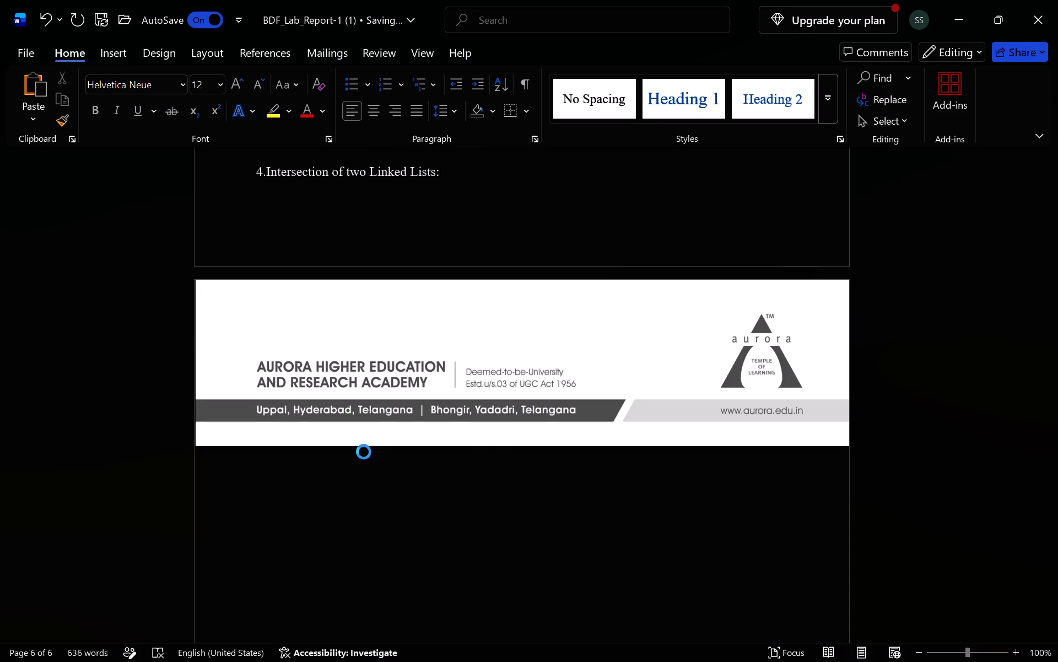
Make the "4.Intersection of two Linked Lists:" heading bold and set its font size to 14.
scroll(432, 430, up, 1)
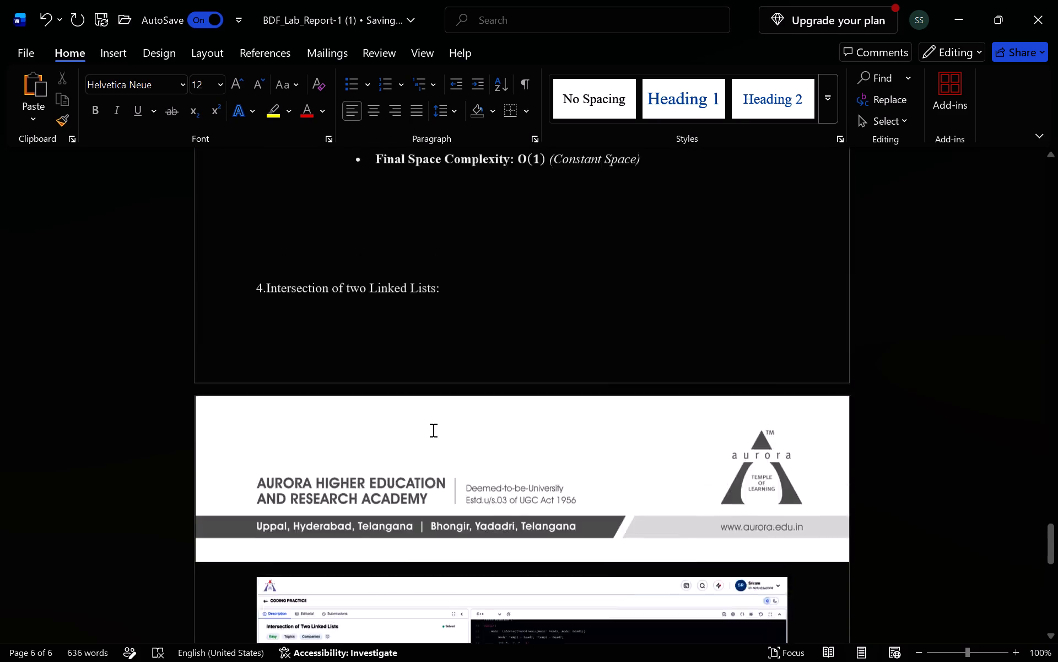
scroll(432, 430, up, 1)
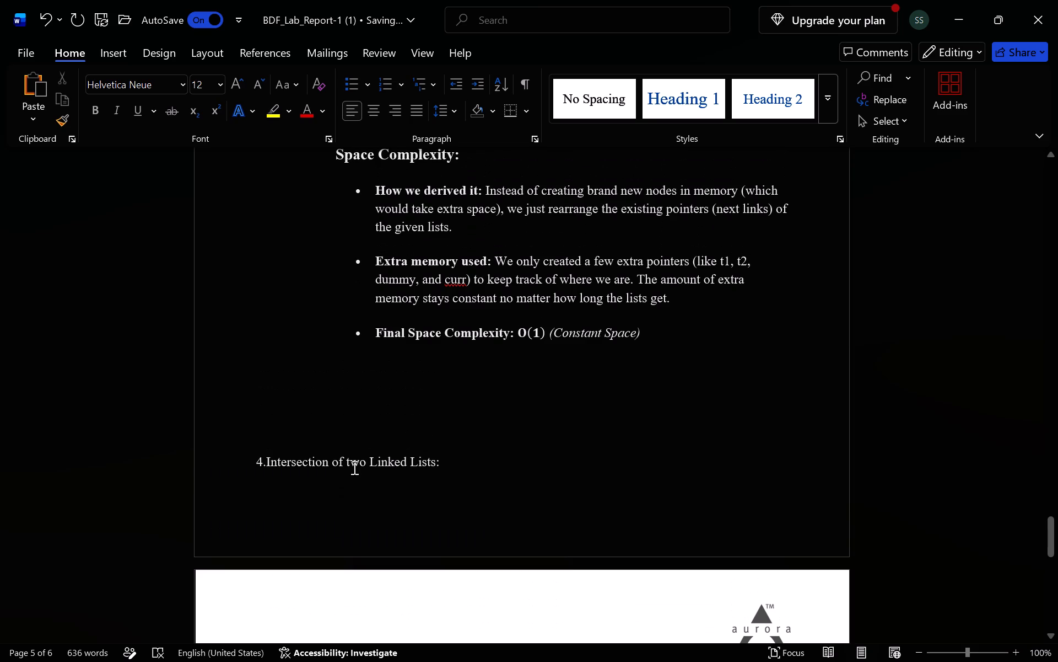
drag(442, 465, 287, 432)
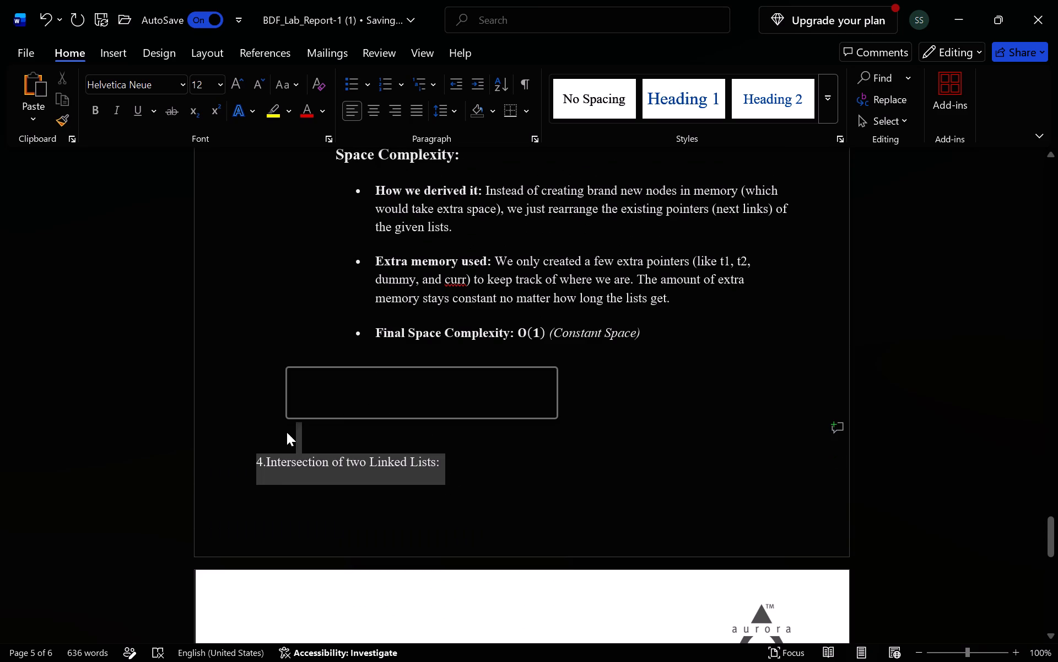
click(293, 410)
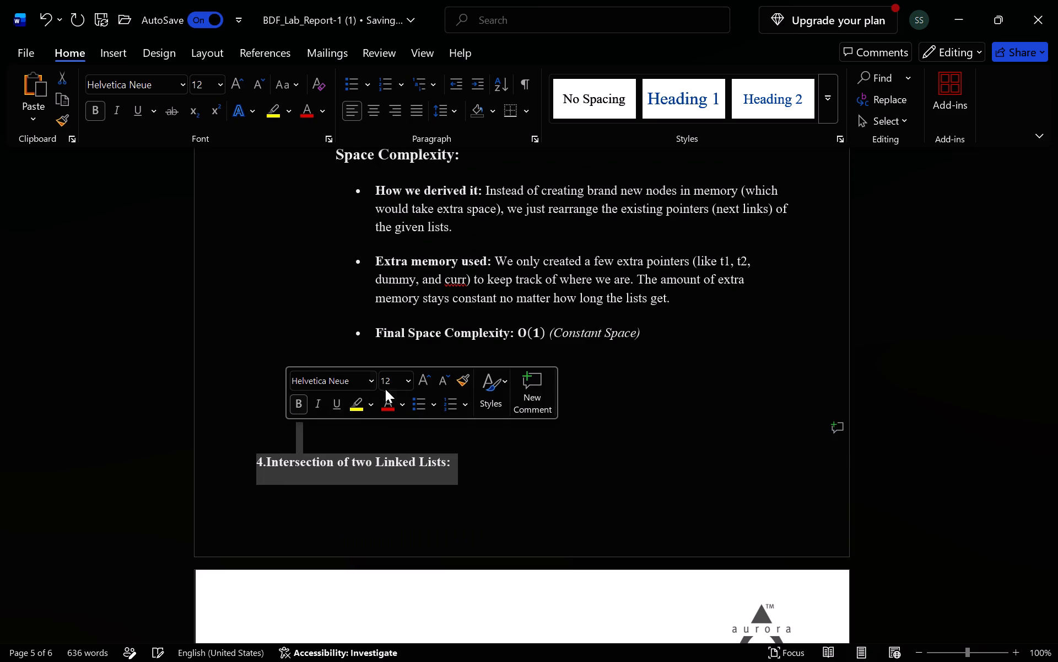
click(413, 379)
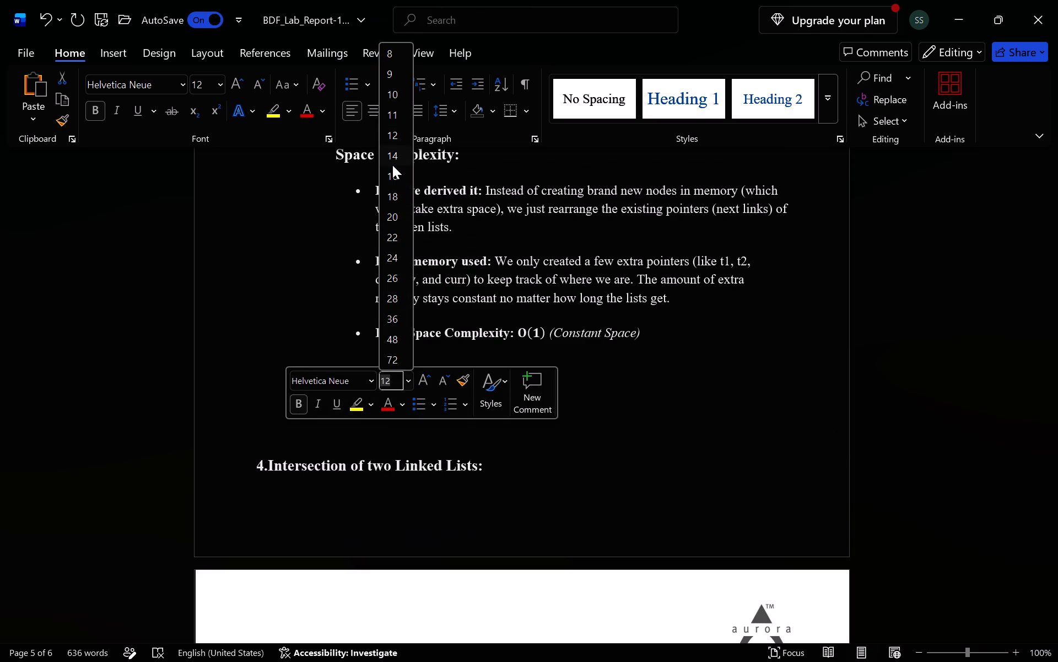
click(392, 165)
Insert a blank line above the heading to move it onto the screenshot's page, and place the cursor below the screenshot.
click(565, 445)
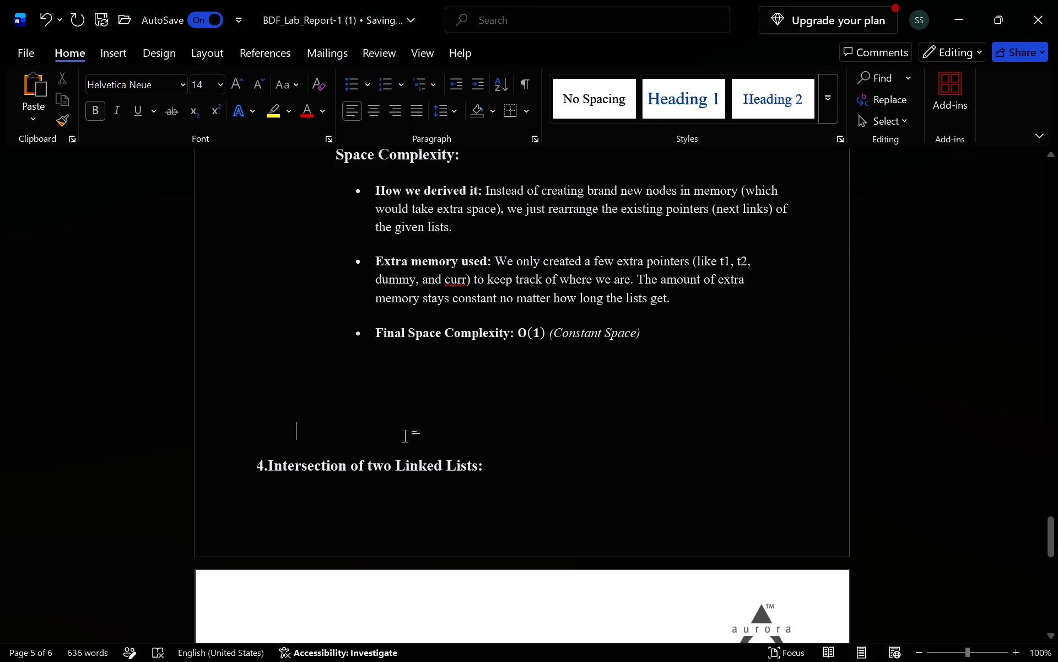
key(Return)
scroll(405, 436, right, 1)
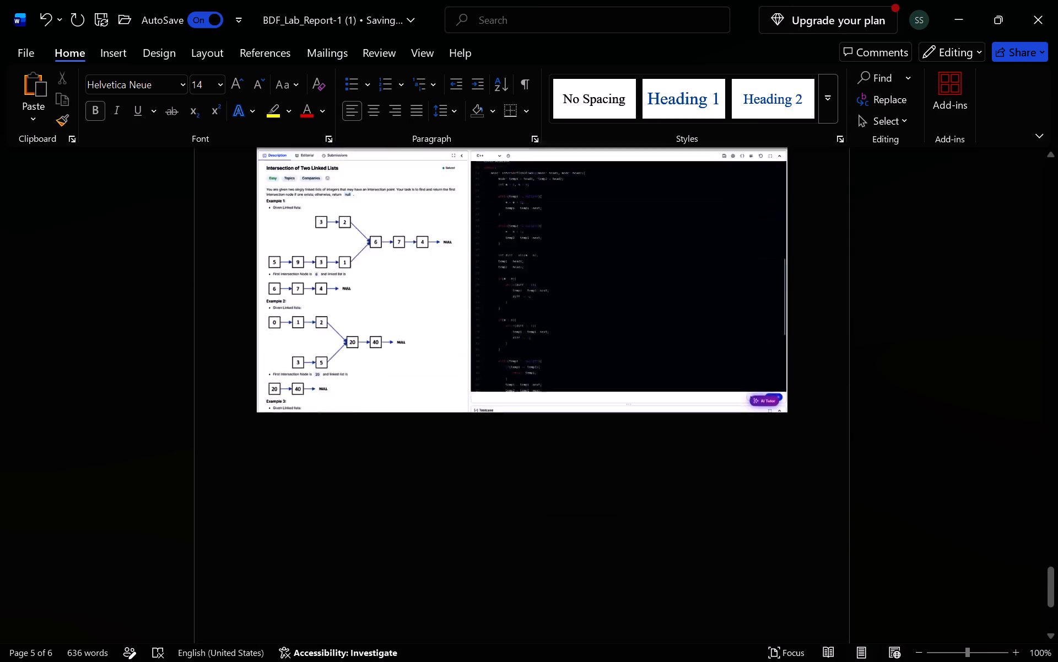
scroll(405, 436, right, 1)
scroll(460, 541, down, 1)
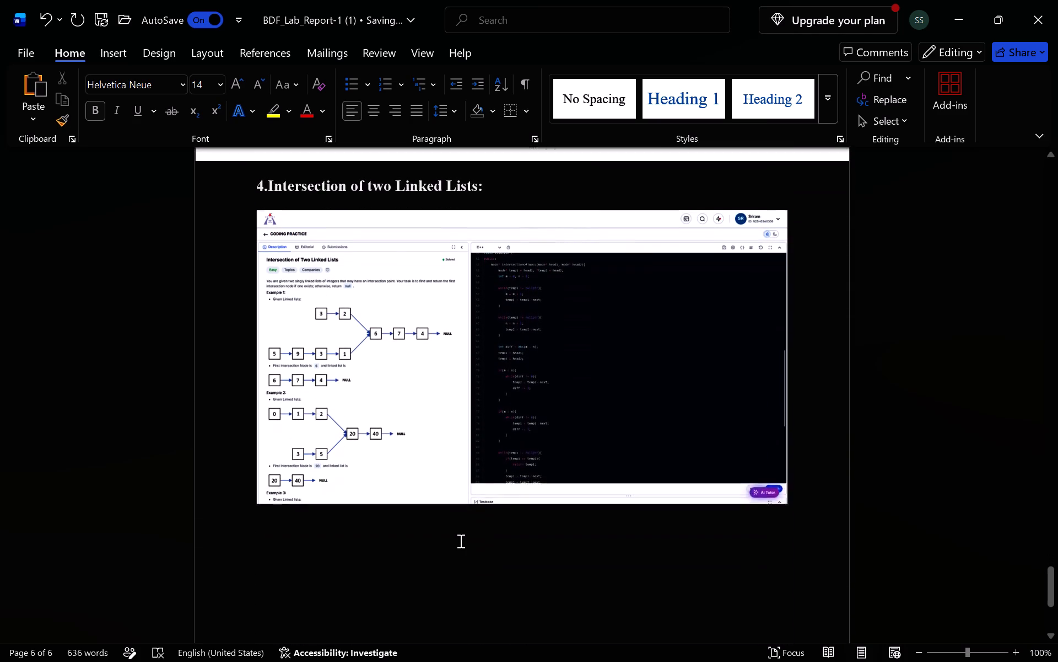
click(397, 541)
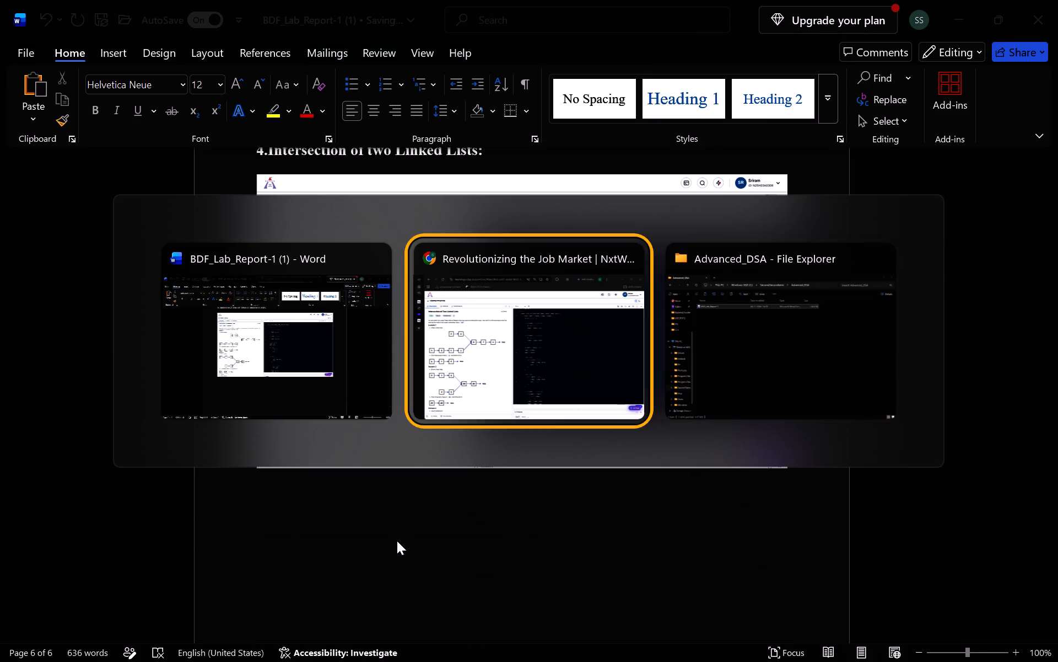
Switch to Chrome and restore the Intersection of Two Linked Lists page zoom to 100%.
key(ctrl+equal)
key(ctrl+equal)
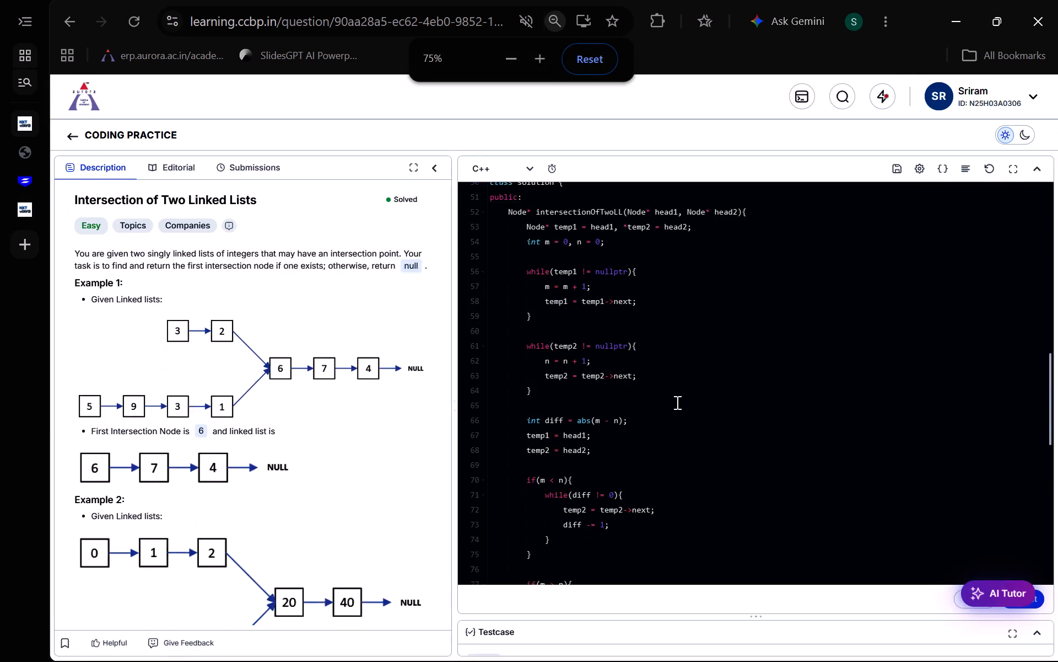
key(ctrl+equal)
key(ctrl+equal)
key(ctrl+equal)
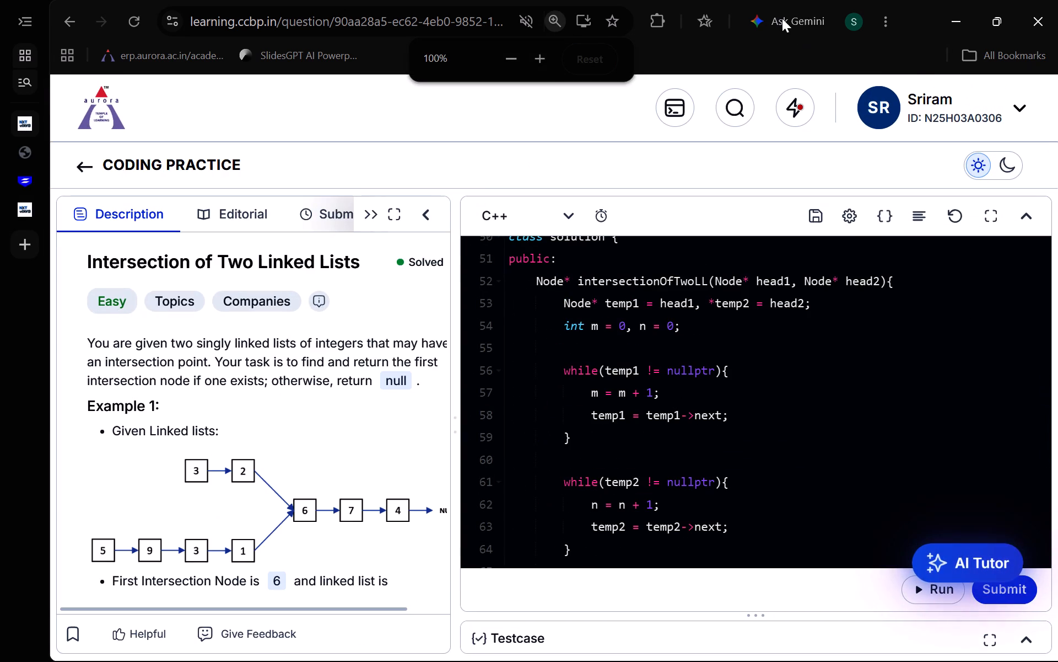
Without reloading the page, ask Gemini "now give the same for this question also" in the existing complexities chat.
click(782, 18)
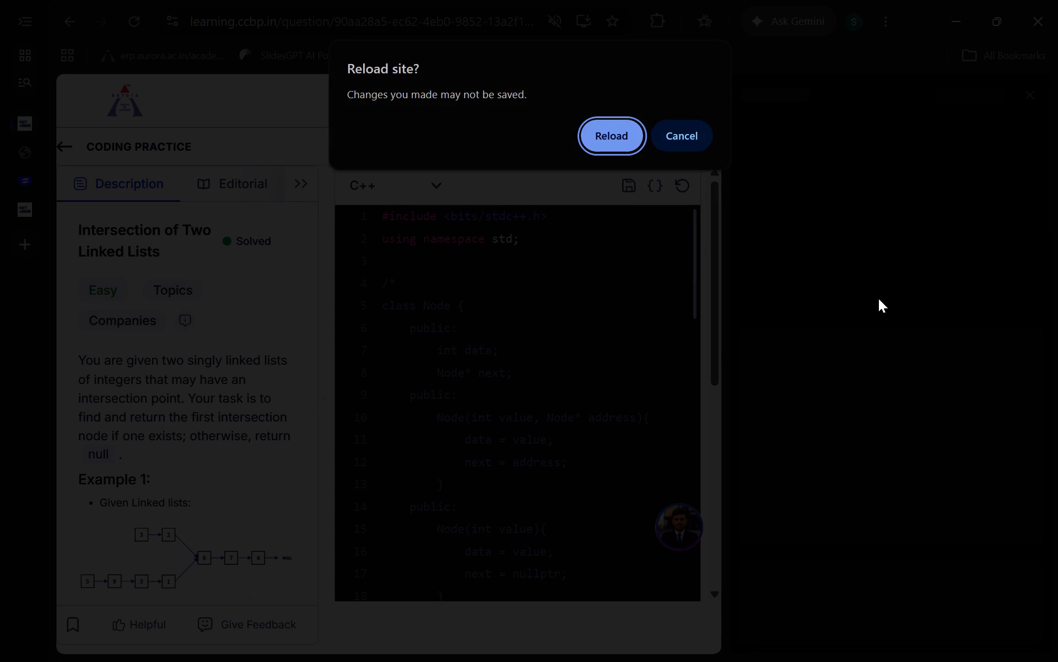
click(684, 147)
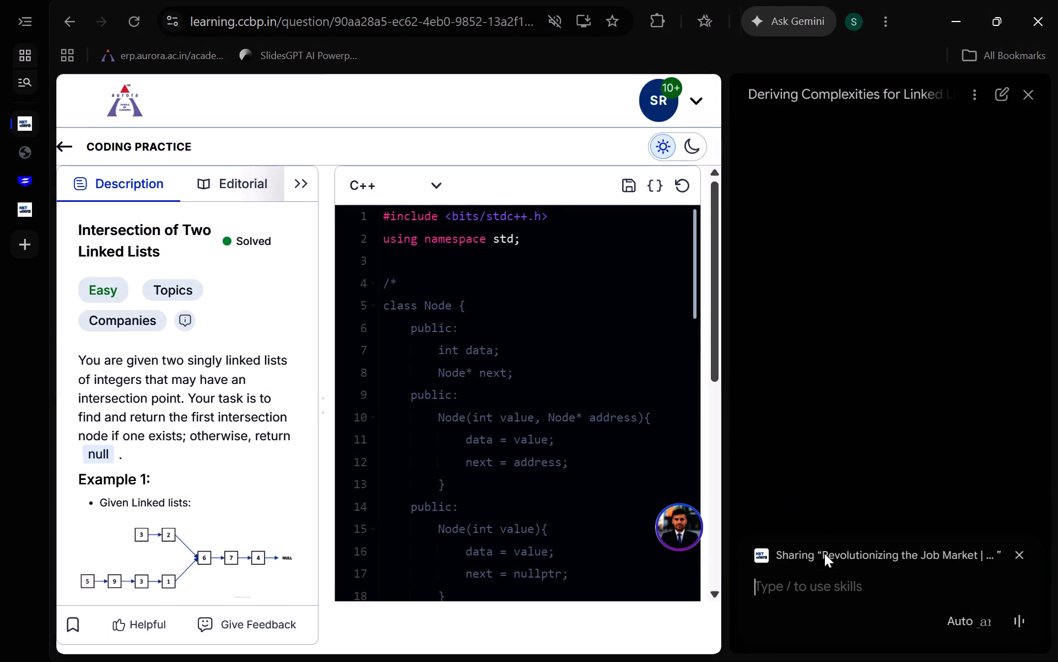
click(821, 585)
text(now give the same for this)
key(space)
text(question also)
key(Return)
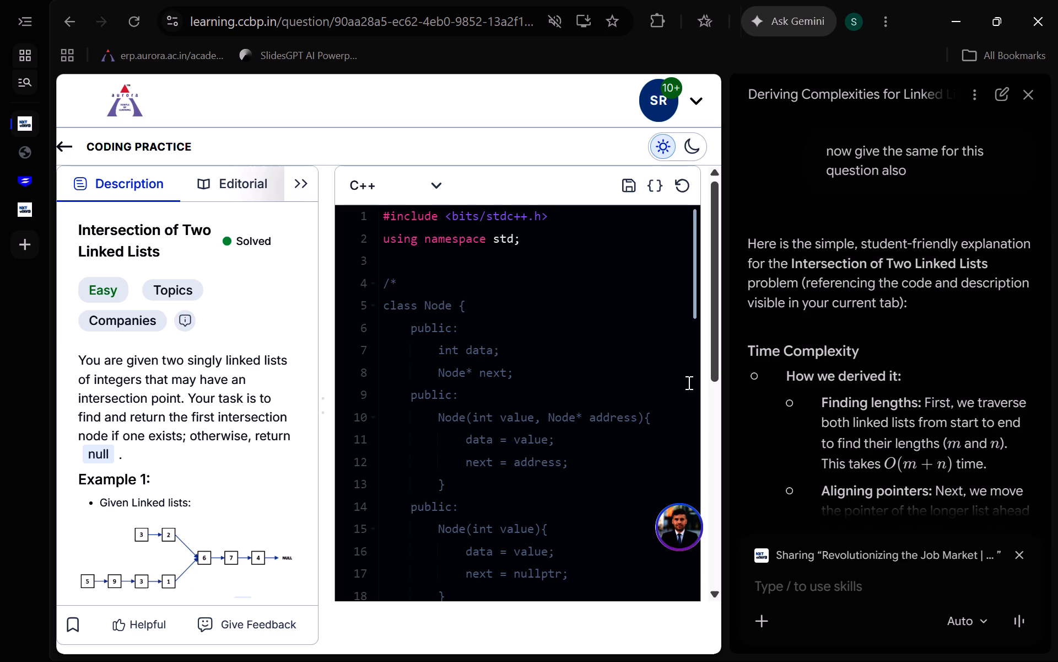
Copy Gemini's Time Complexity and Space Complexity explanation for this question.
scroll(840, 375, down, 1)
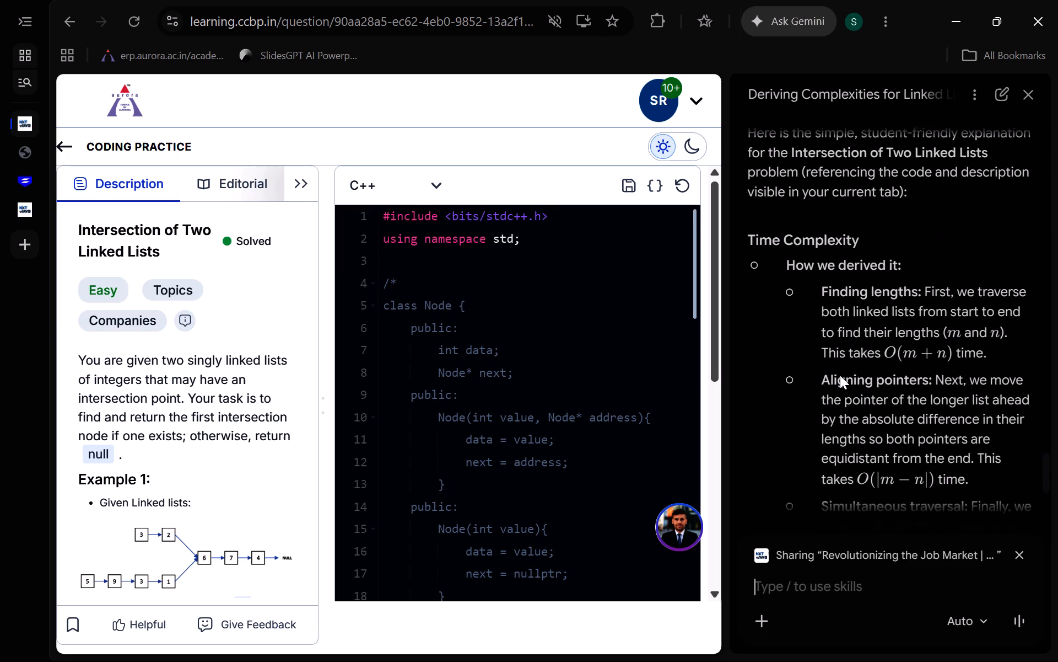
scroll(840, 375, down, 1)
drag(747, 212, 922, 487)
key(ctrl+c)
Review the copied complexity explanation from its beginning and examine the solution code for the same question.
scroll(879, 329, up, 1)
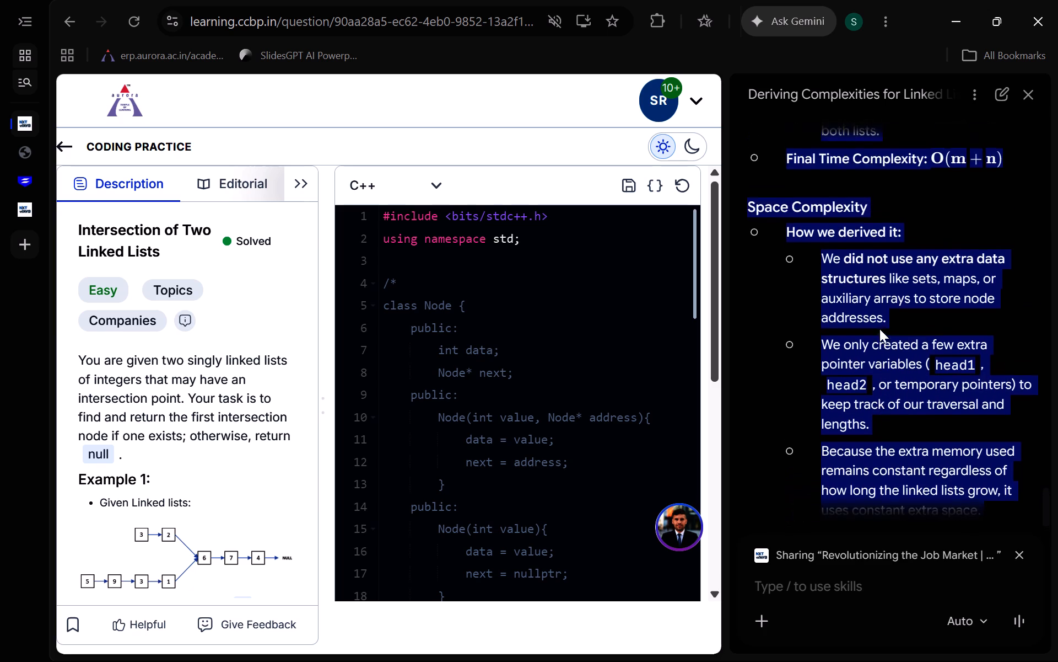
scroll(879, 329, up, 3)
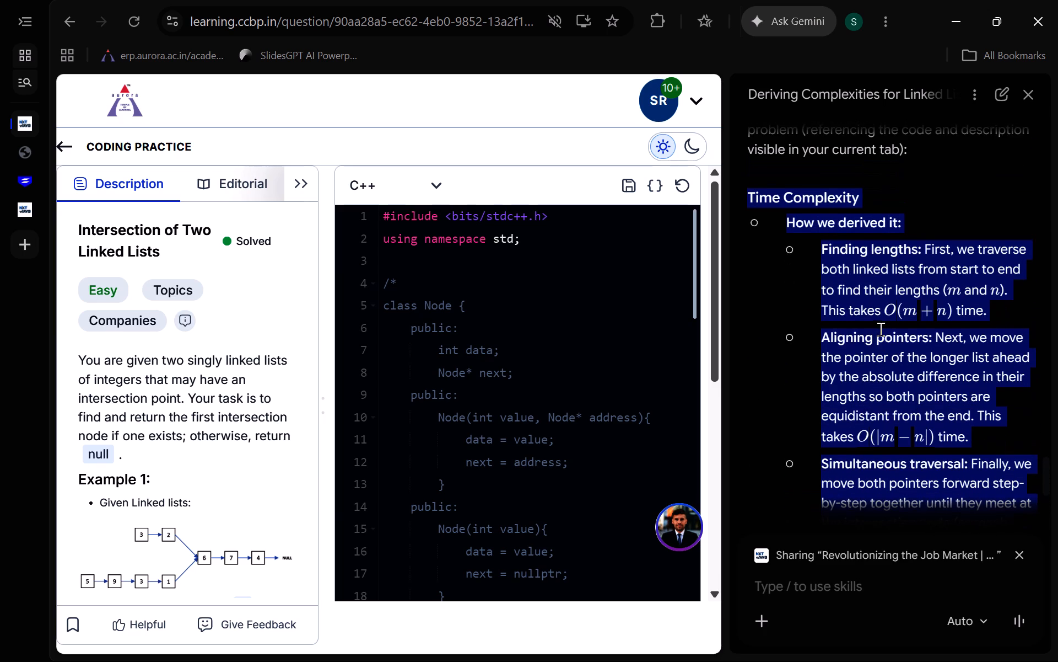
scroll(879, 329, up, 2)
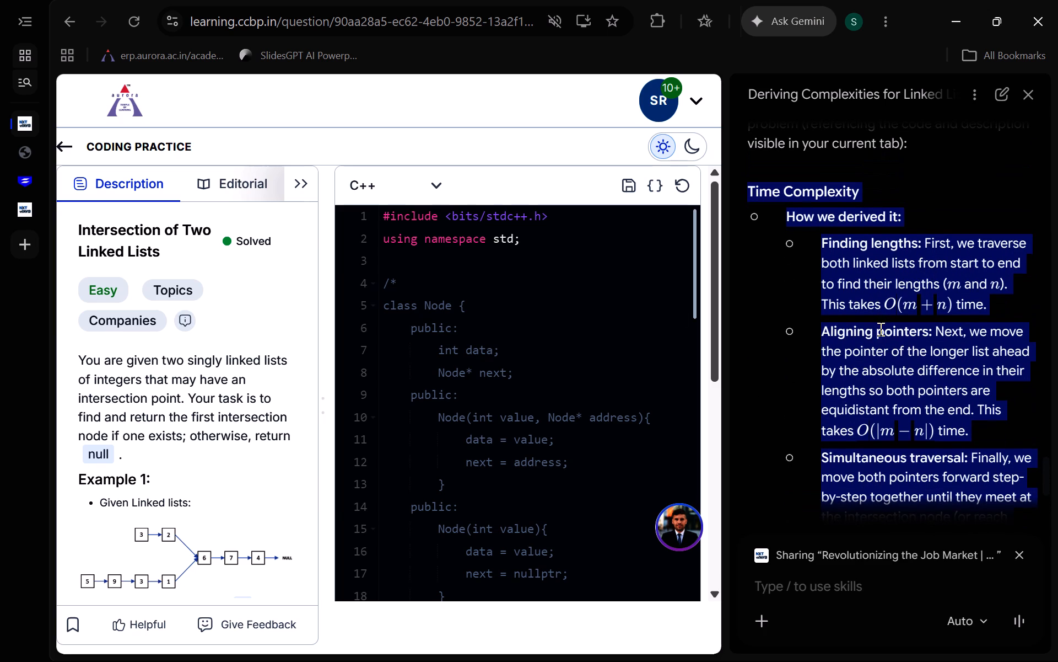
scroll(890, 291, up, 1)
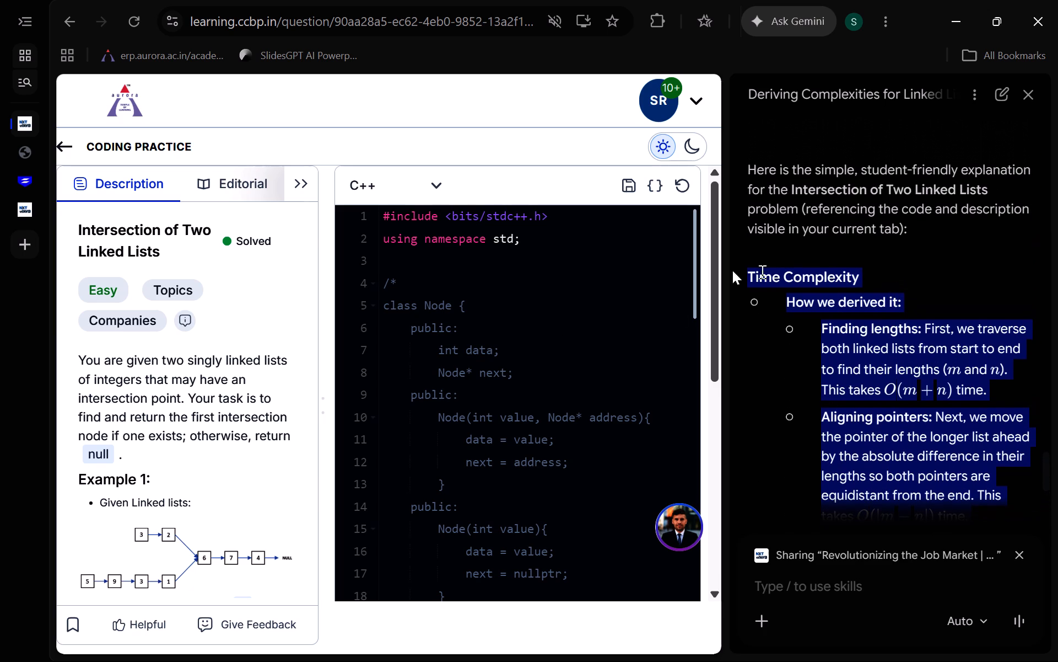
scroll(485, 330, down, 5)
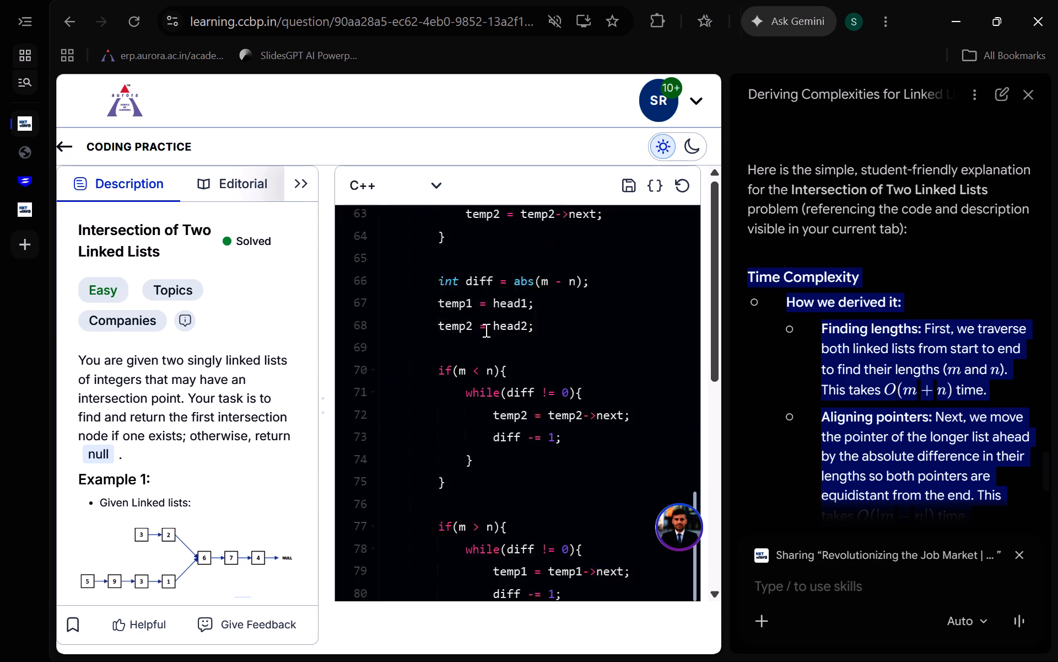
scroll(485, 330, down, 4)
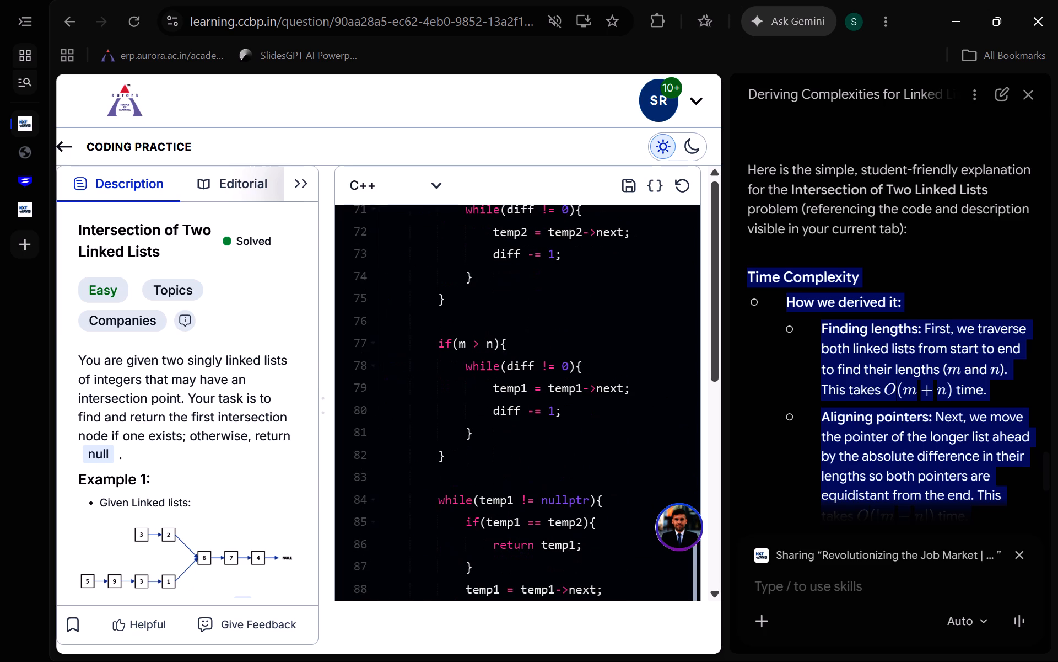
Switch to the Word lab report and paste the copied complexity explanation below the Intersection of Two Linked Lists screenshot.
click(683, 653)
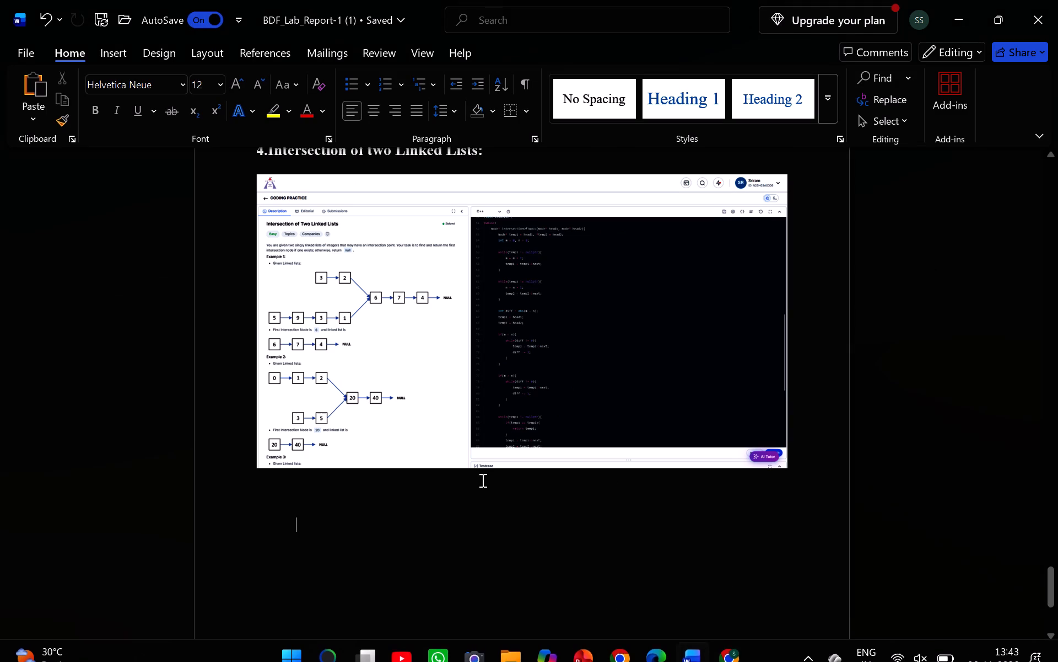
key(ctrl+v)
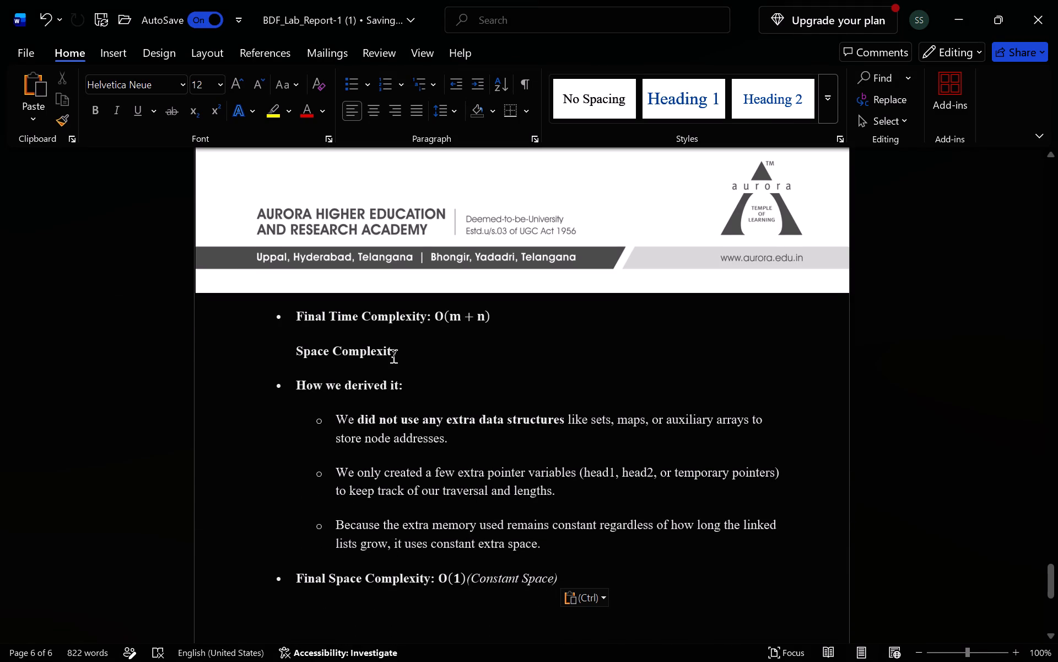
Indent the bullets under Space Complexity, from "How we derived it" through "Final Space Complexity", by two levels.
drag(264, 382, 597, 599)
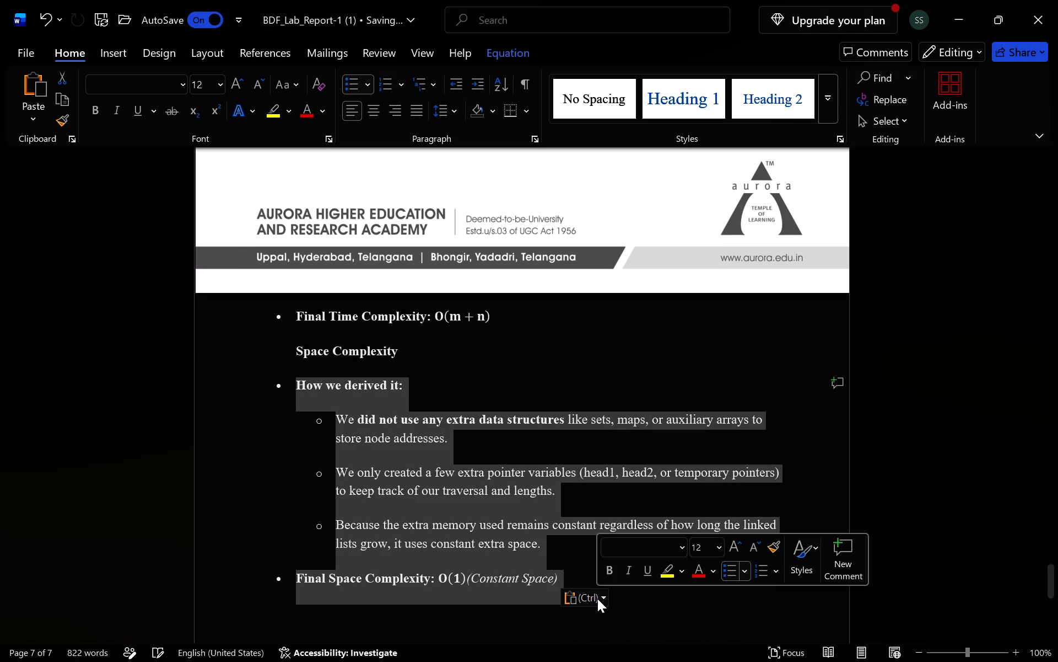
key(Tab)
key(Tab)
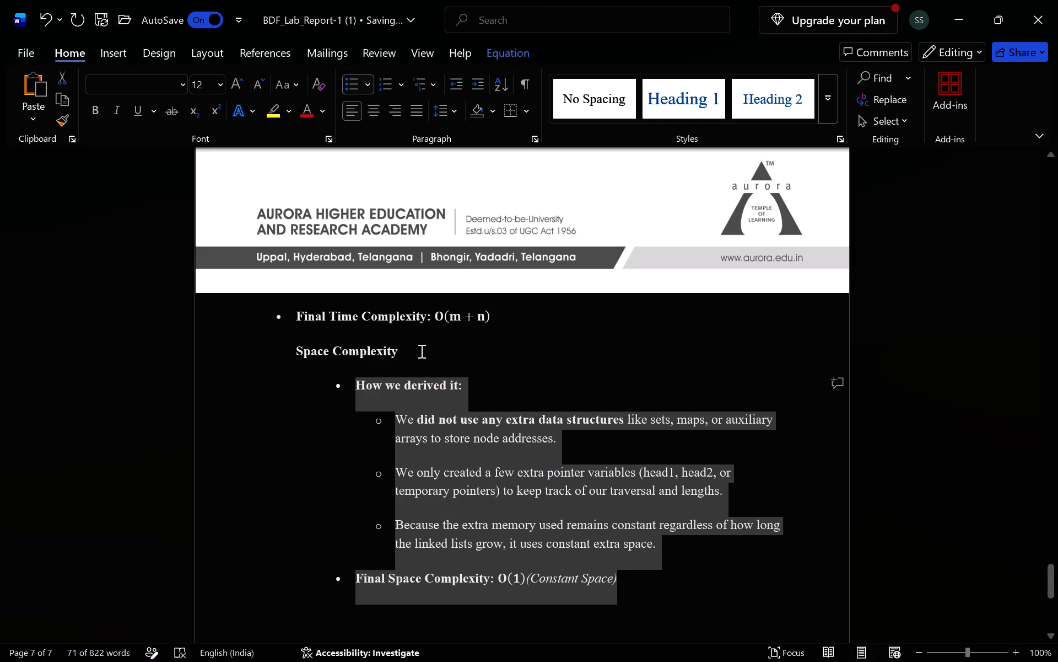
Set the pasted Space Complexity heading to font size 14 and add a colon after it.
click(413, 347)
drag(413, 347, 304, 347)
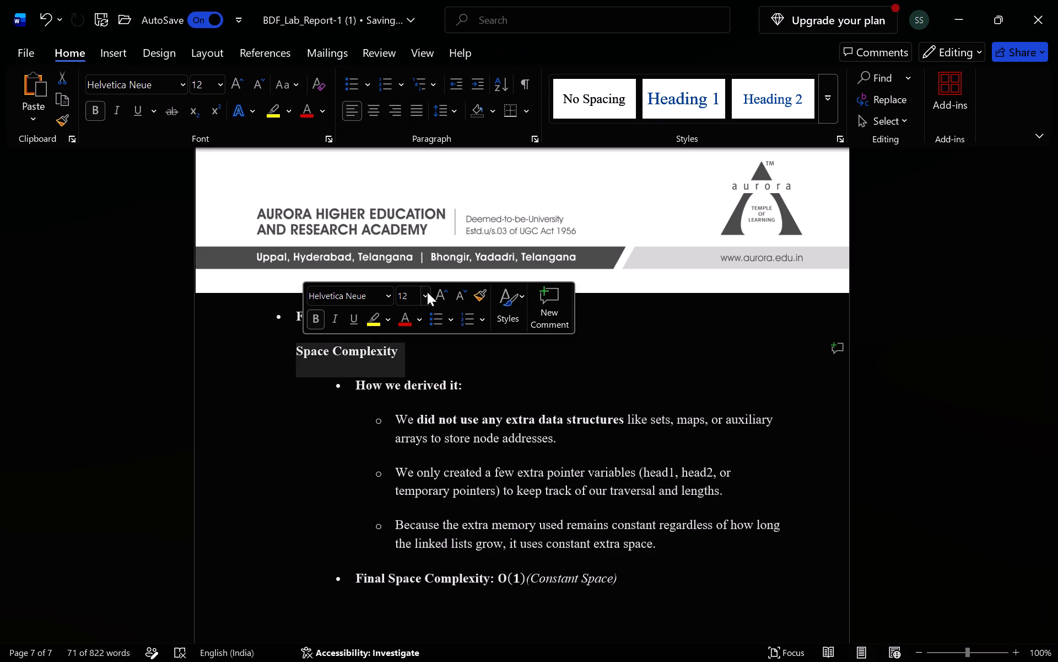
click(428, 290)
click(425, 410)
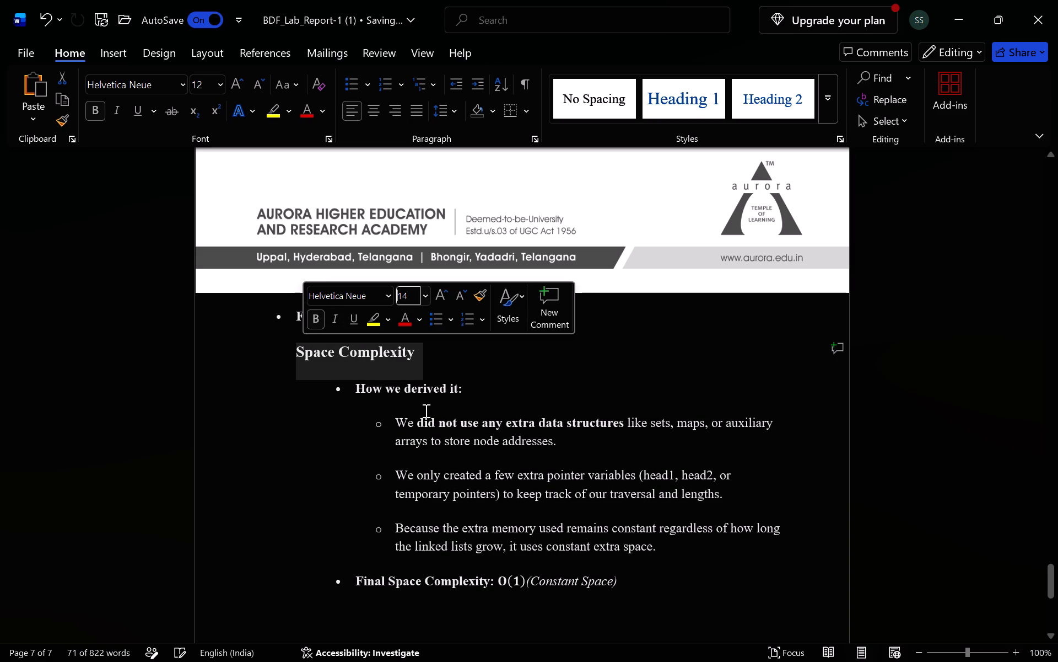
click(421, 367)
key(shift+colon)
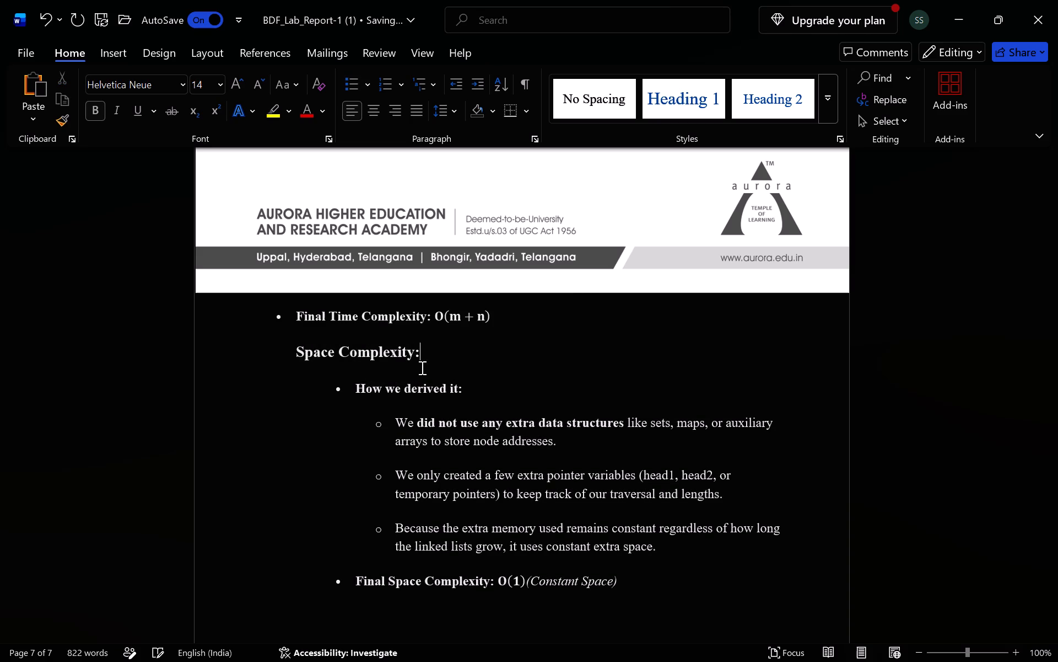
Set the Time Complexity heading below the Intersection of Two Linked Lists screenshot to font size 14.
scroll(419, 286, up, 1)
scroll(419, 286, down, 1)
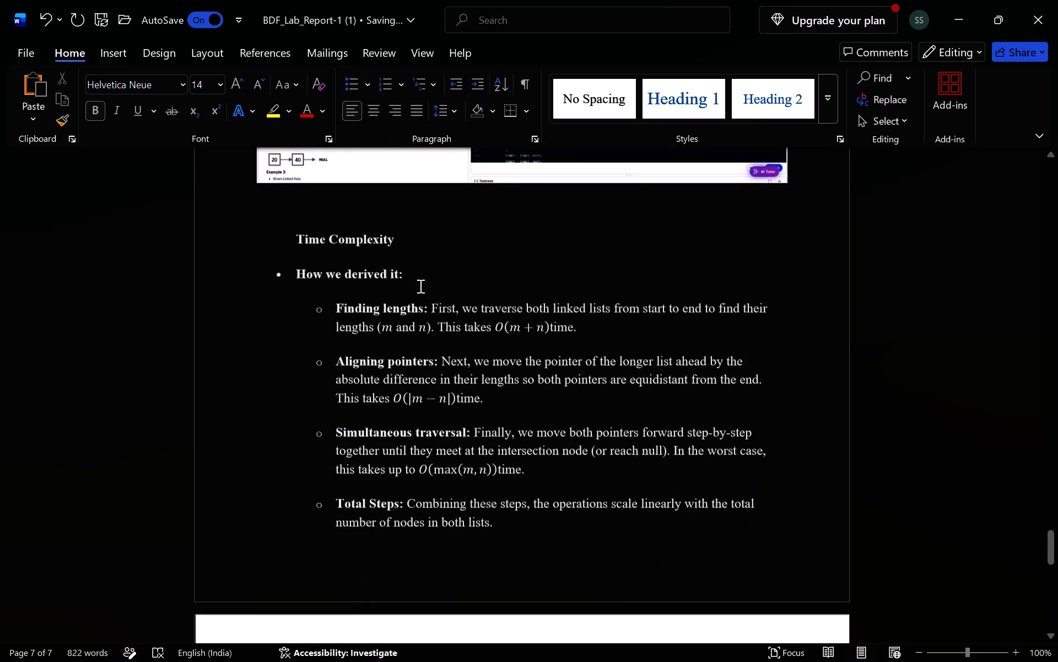
drag(400, 225, 239, 225)
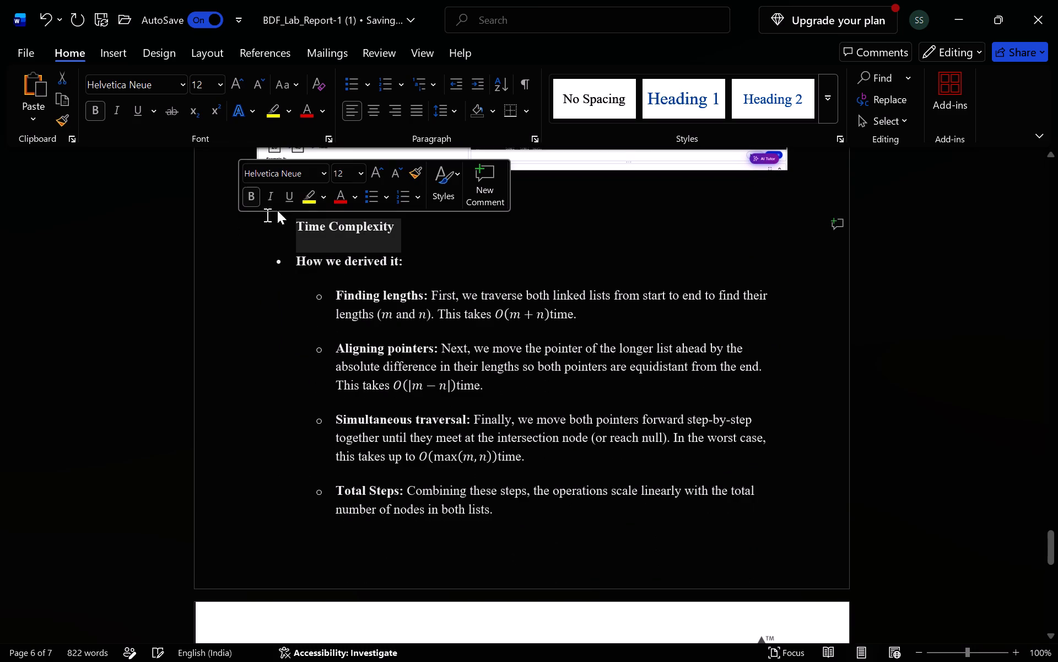
click(363, 171)
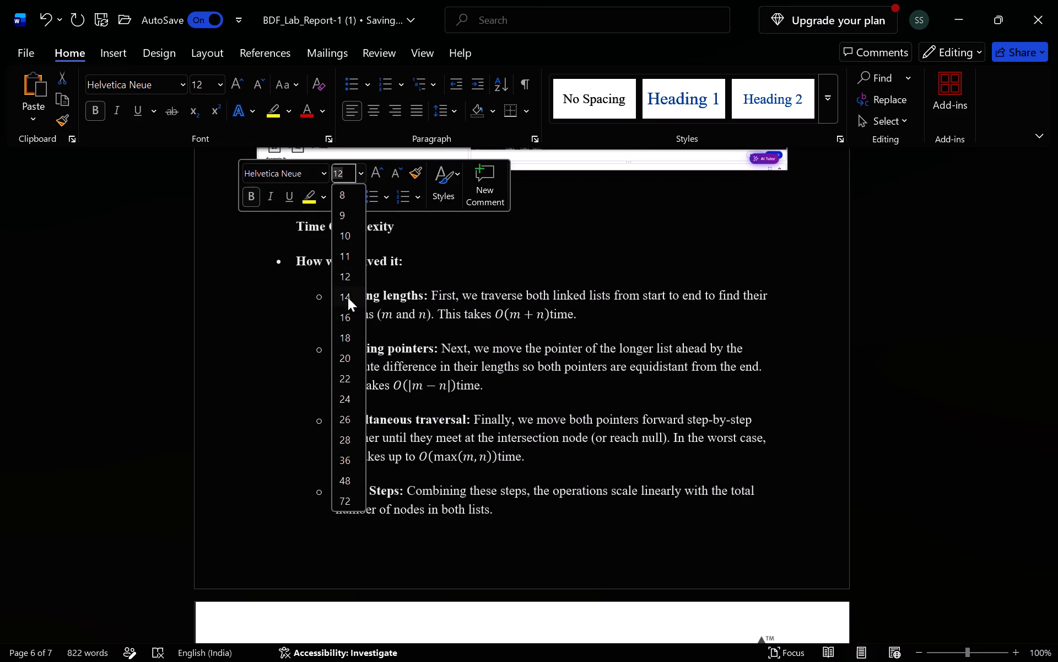
drag(348, 297, 415, 229)
click(415, 229)
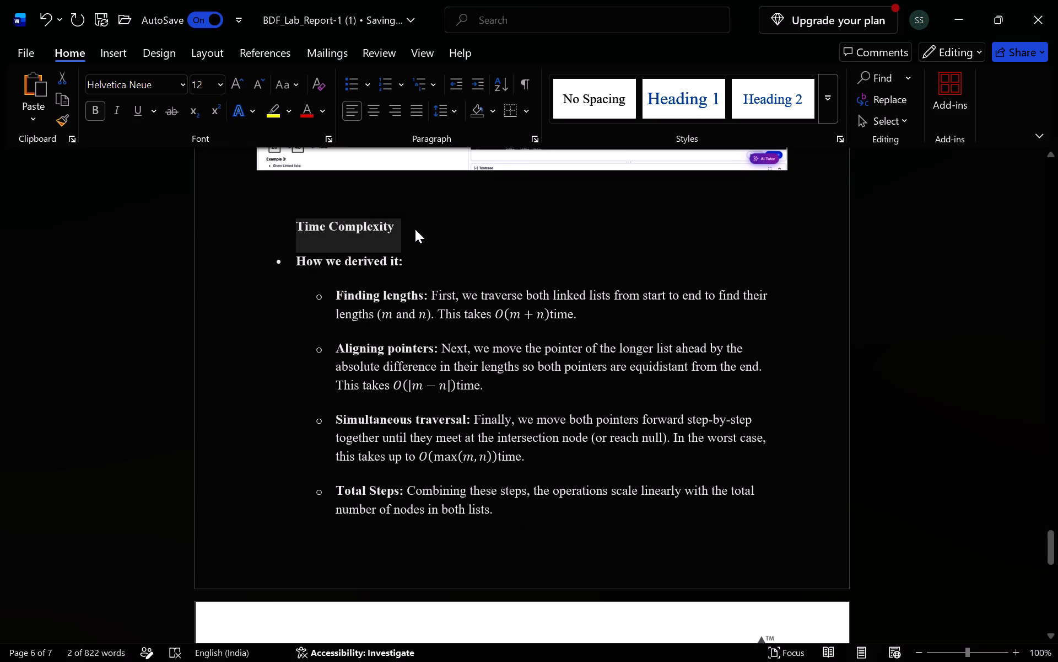
click(415, 229)
drag(415, 229, 296, 216)
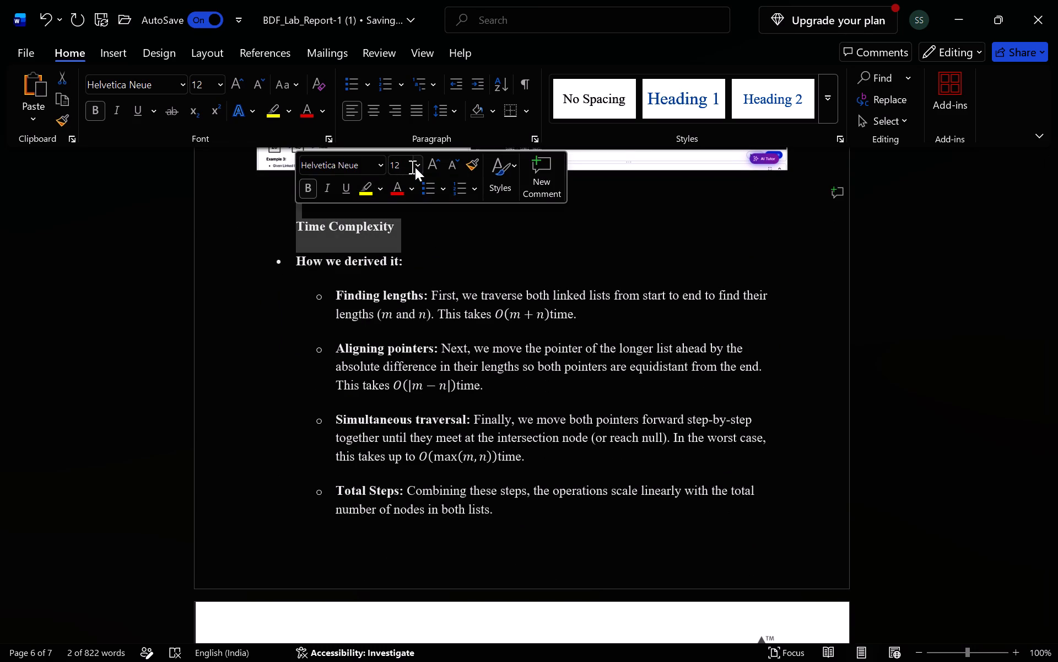
click(415, 167)
click(405, 280)
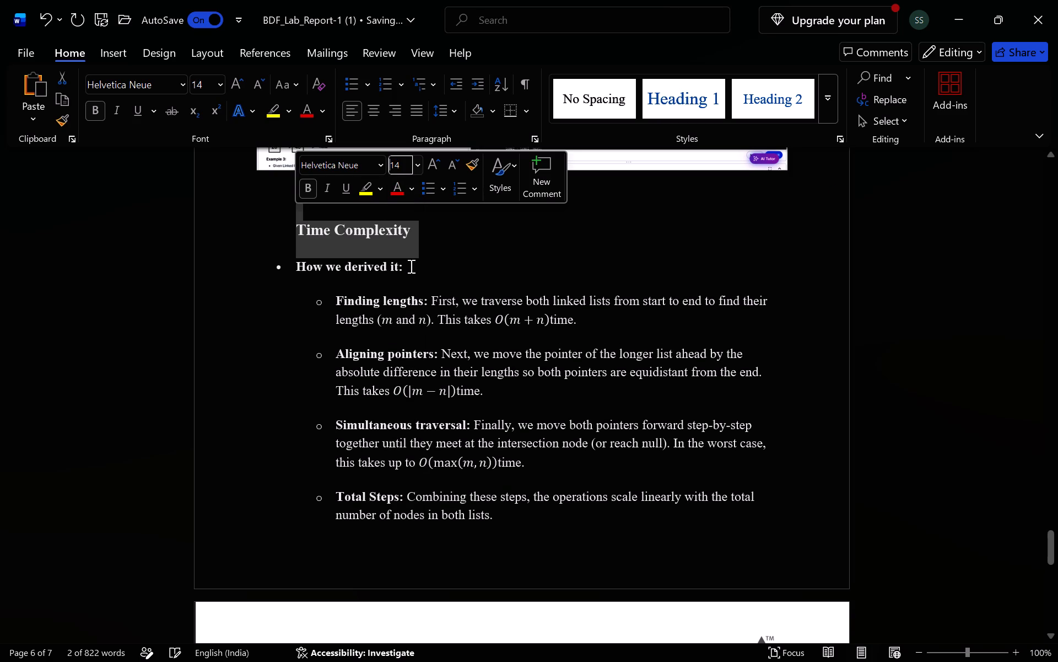
Add a colon at the end of the Time Complexity heading.
click(422, 220)
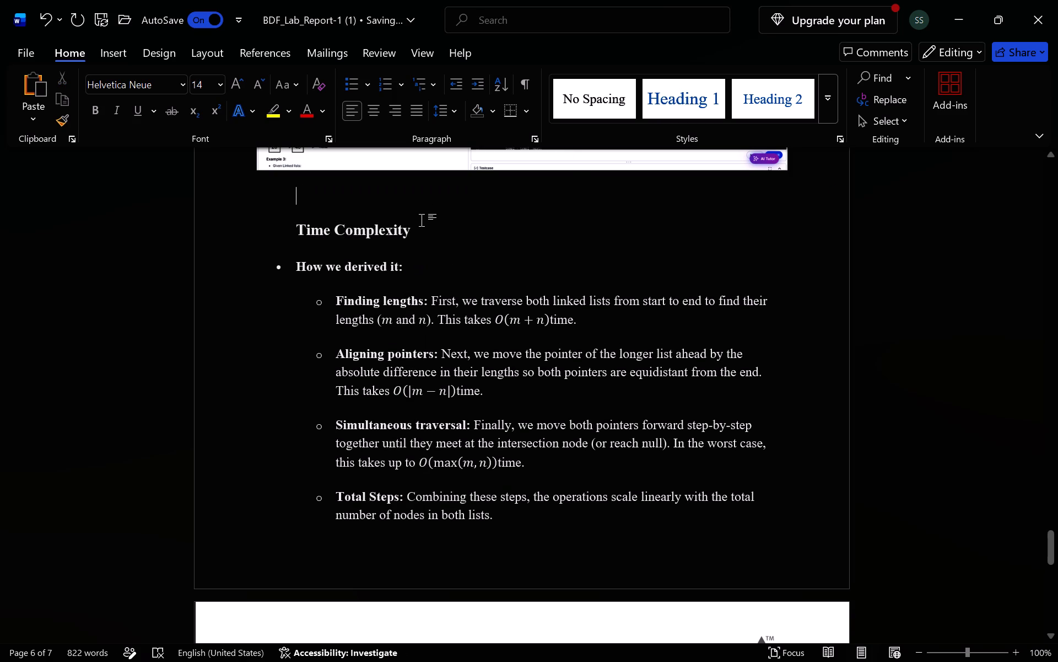
key(ctrl+Down)
key(Down)
key(ctrl+Left)
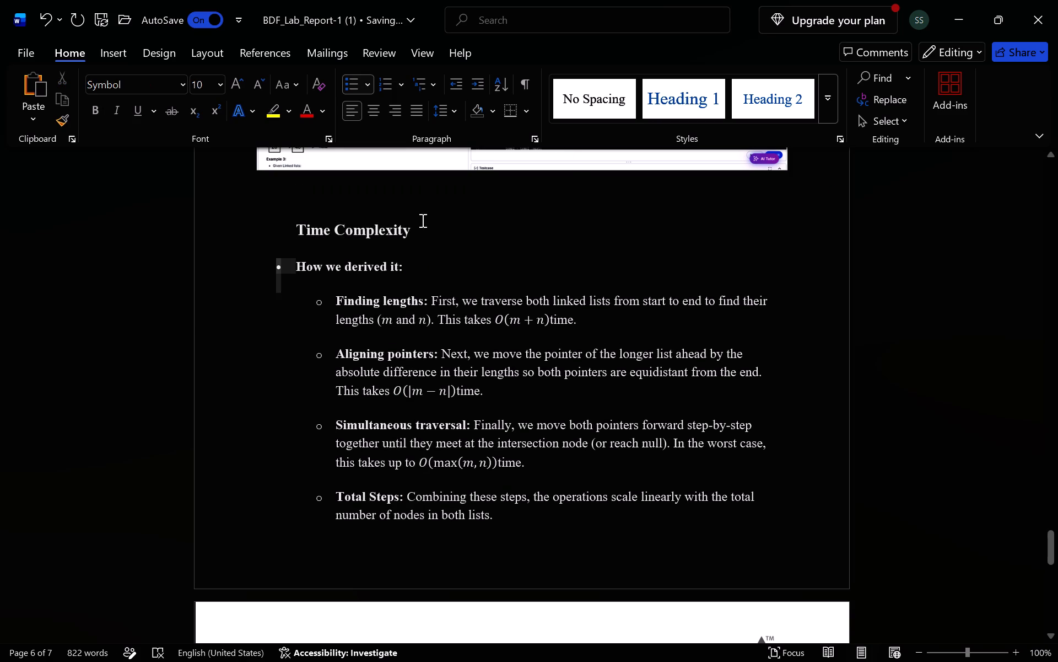
key(Left)
key(shift+colon)
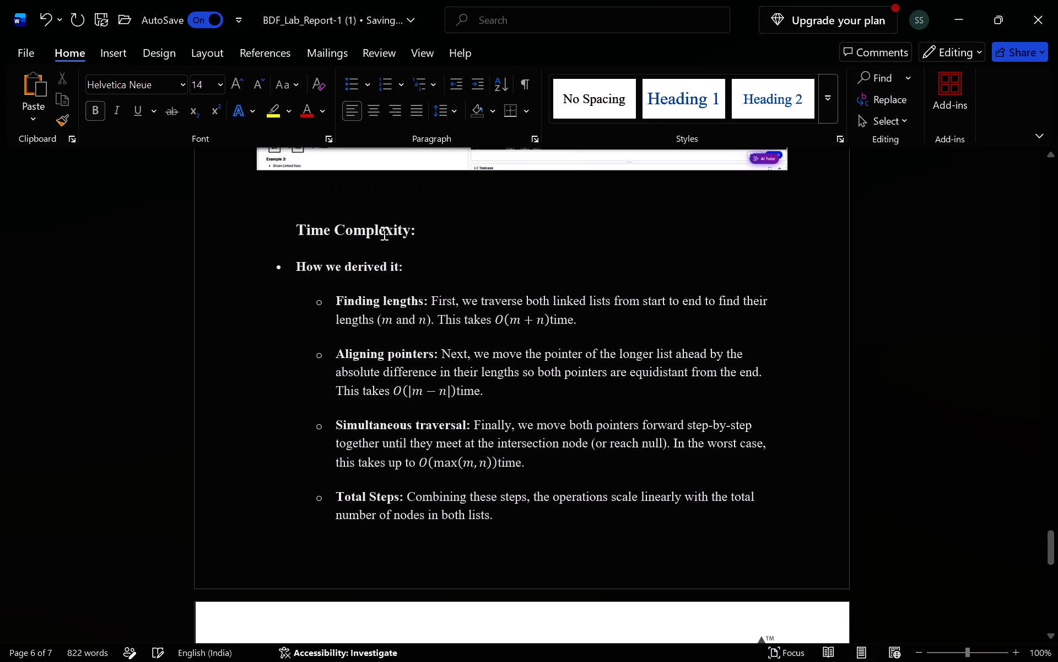
Indent the bullets under Time Complexity, from "How we derived it" through "Final Time Complexity", by one level.
drag(277, 263, 554, 569)
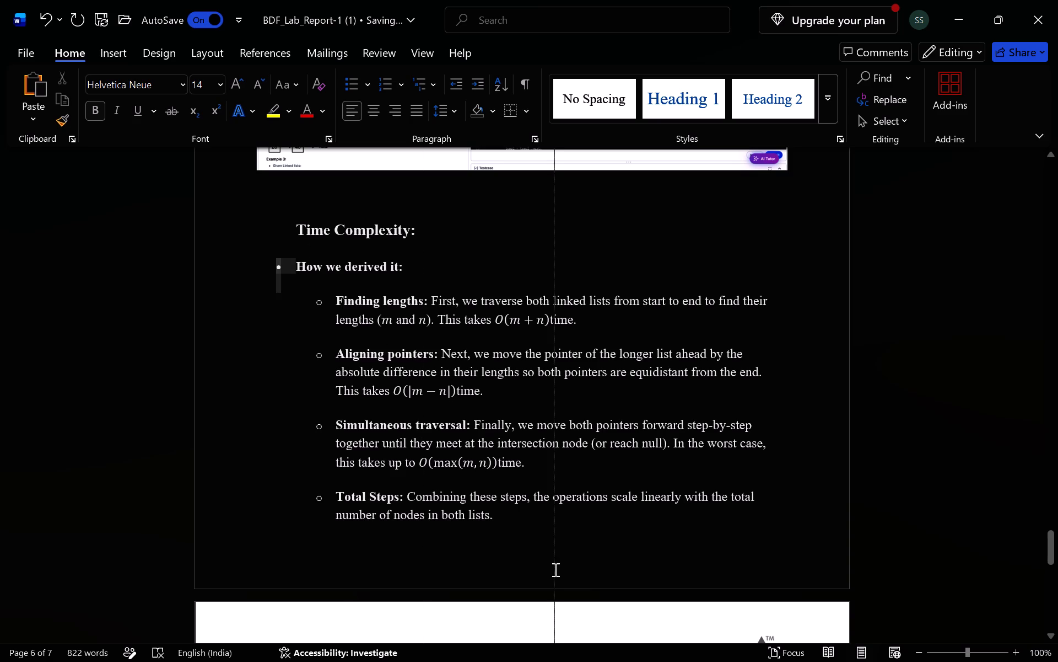
drag(554, 569, 269, 444)
drag(269, 444, 267, 442)
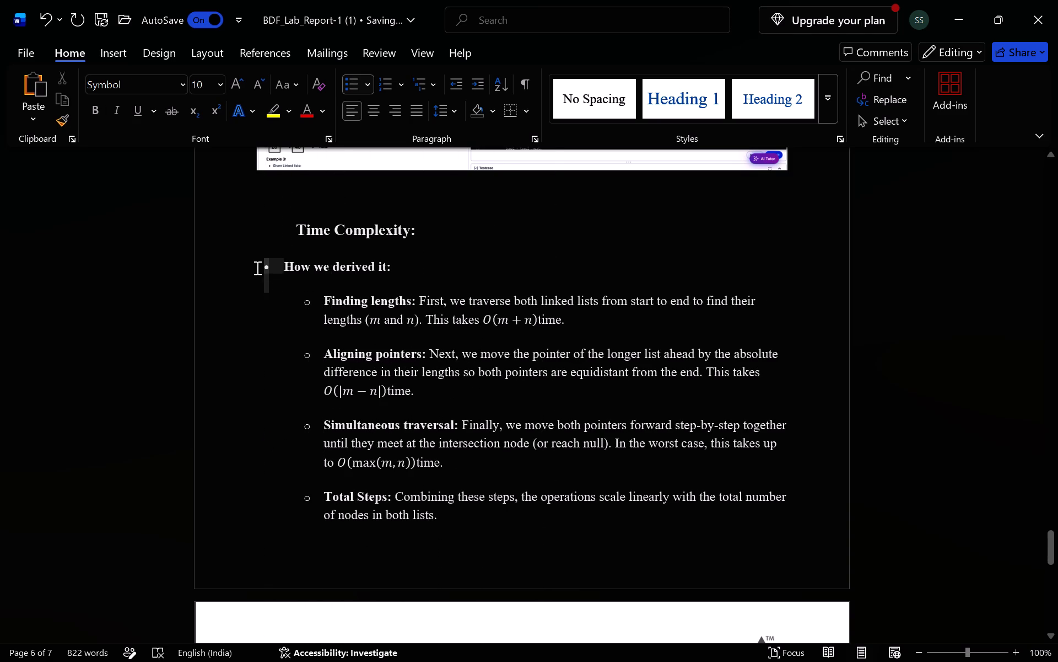
drag(256, 266, 618, 647)
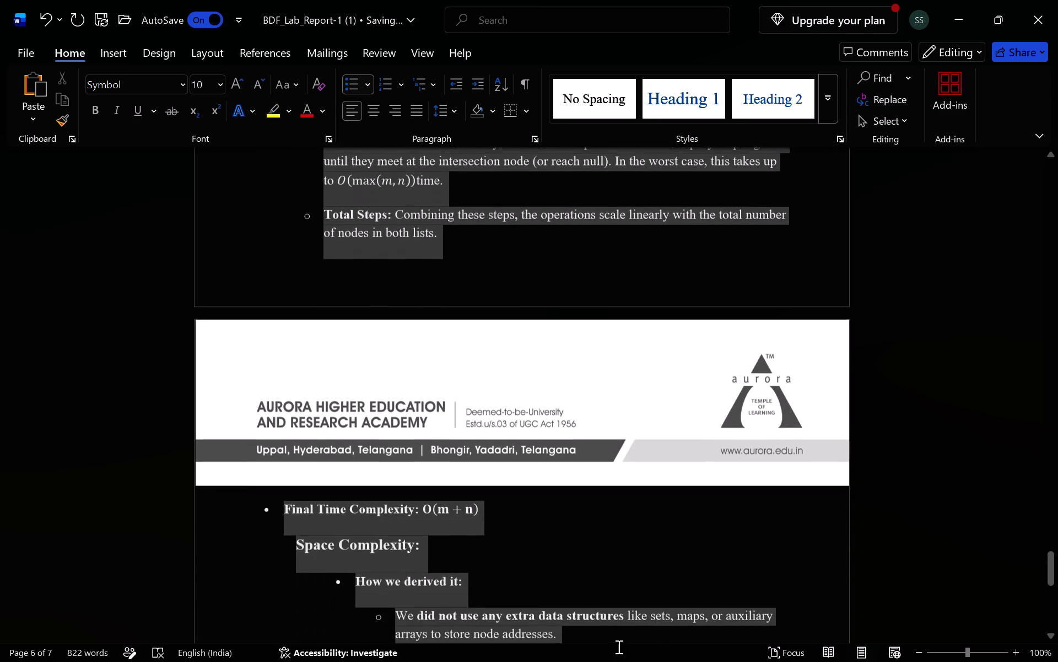
drag(618, 647, 568, 503)
key(Tab)
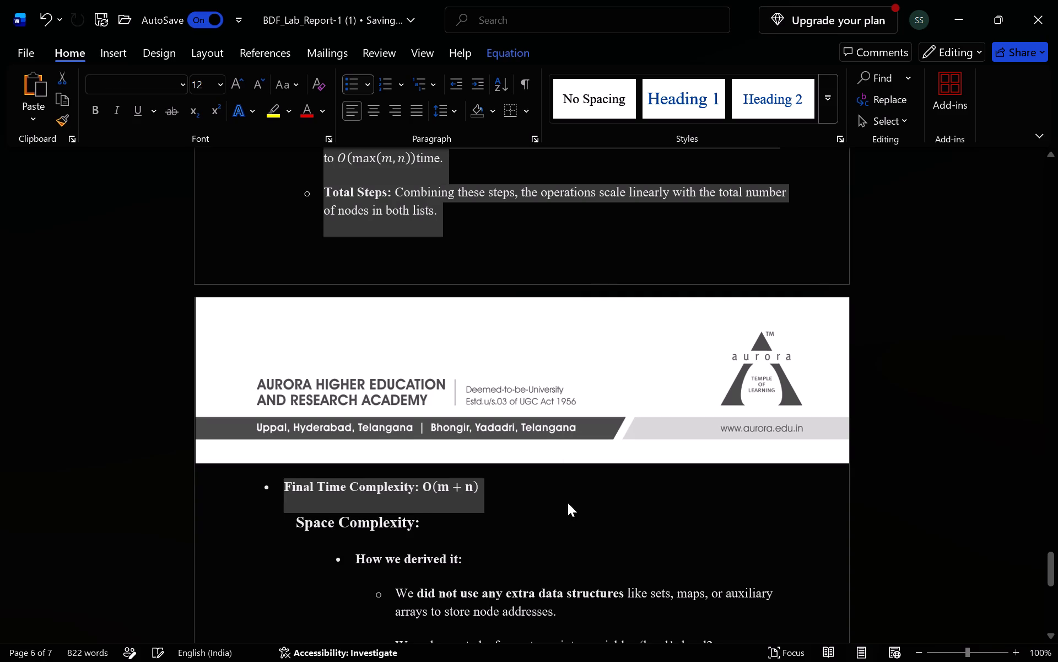
click(641, 532)
Check the layout of the time and space complexity sections and save the lab report.
scroll(641, 532, up, 1)
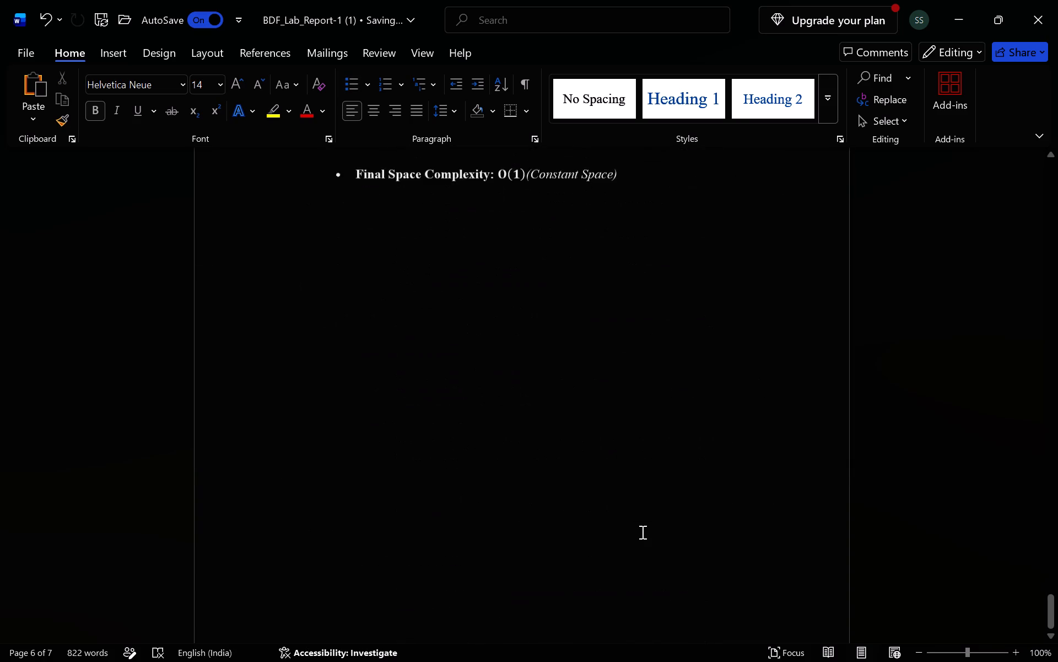
scroll(641, 532, up, 1)
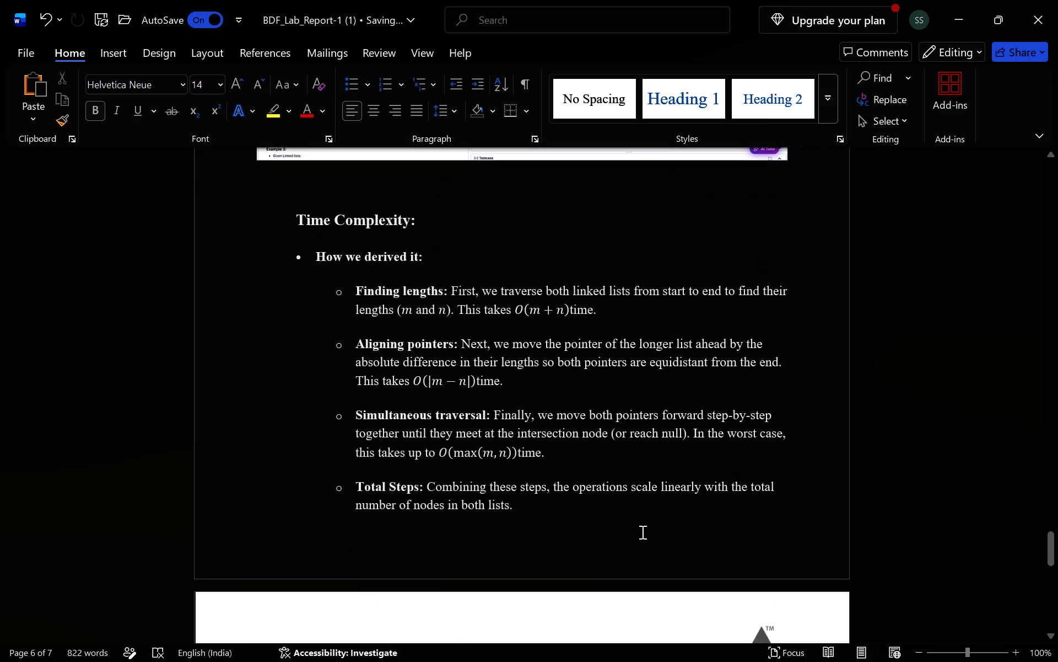
scroll(641, 532, down, 1)
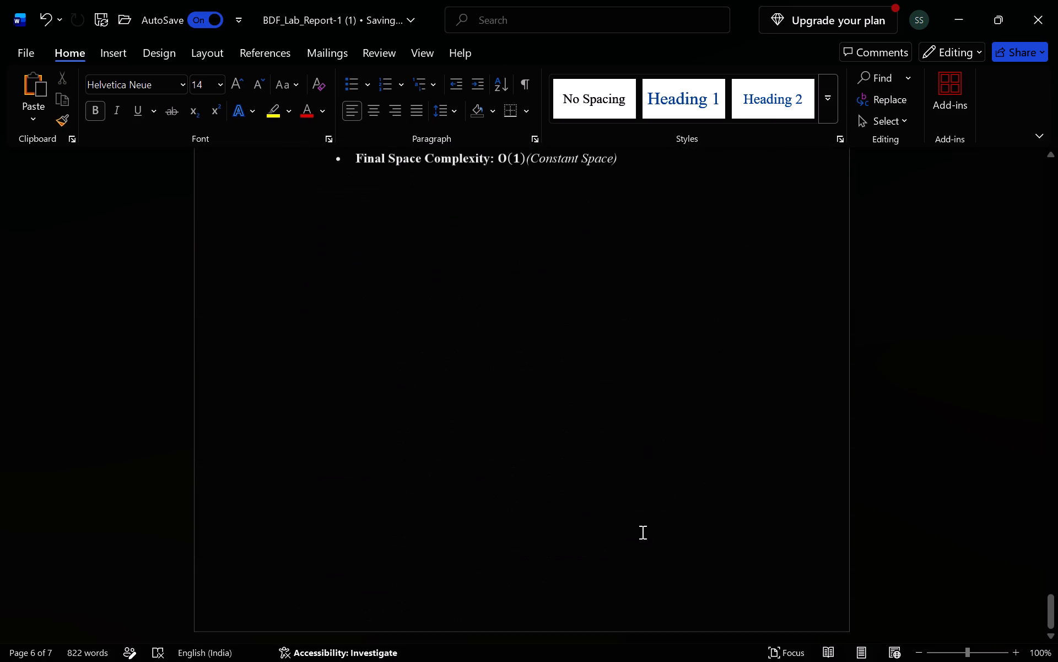
scroll(641, 532, down, 1)
key(ctrl+s)
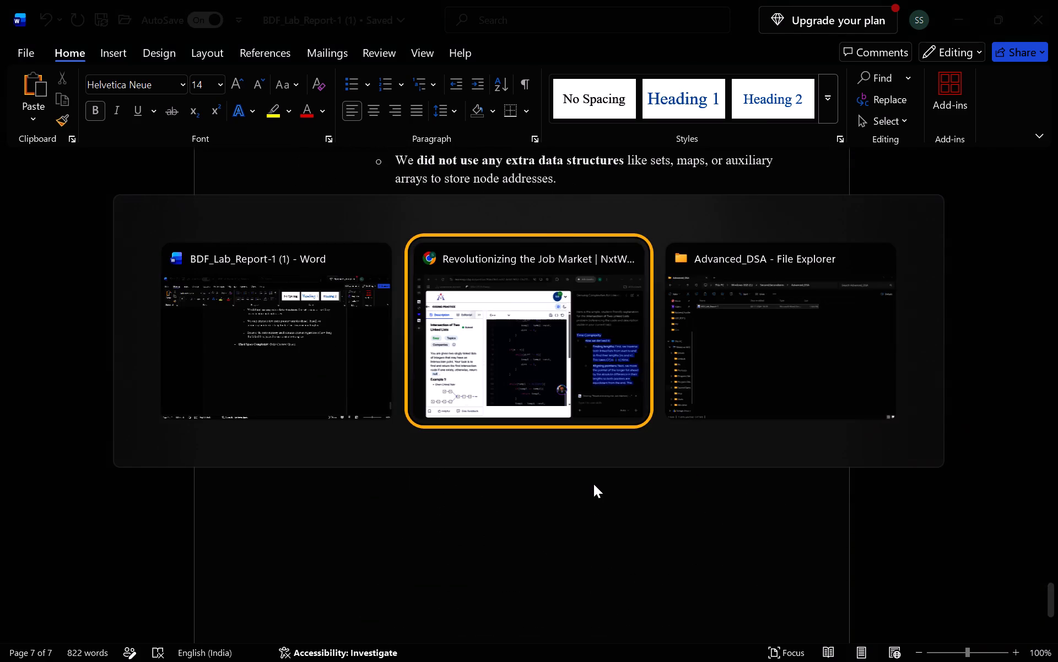
Switch to Chrome, close the Gemini side panel and return from the Intersection of Two Linked Lists question to the course outline.
click(1014, 95)
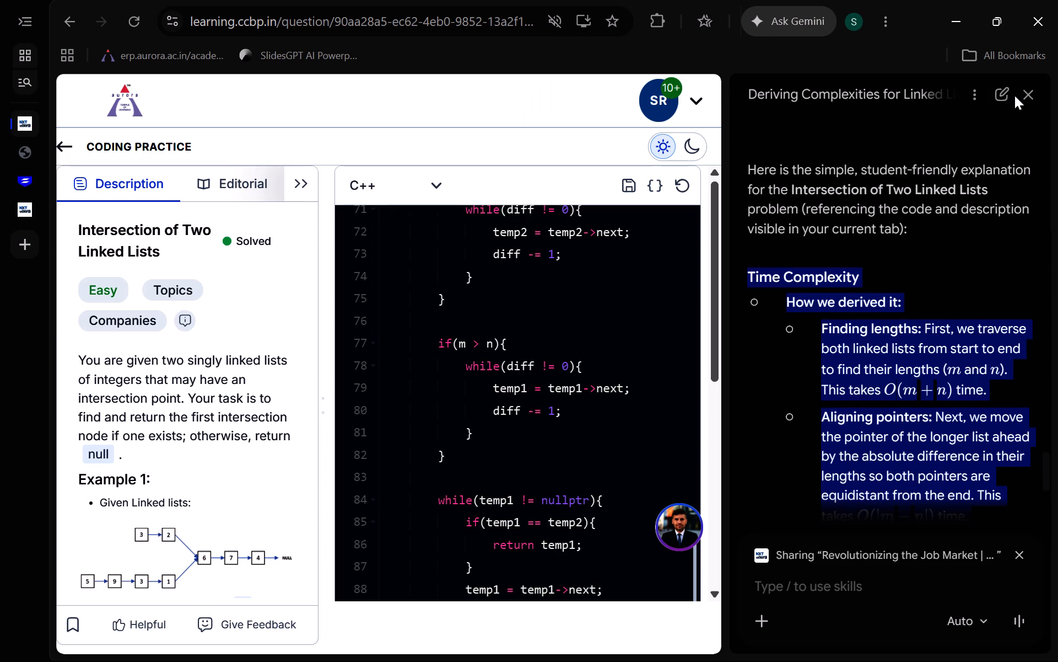
click(1016, 95)
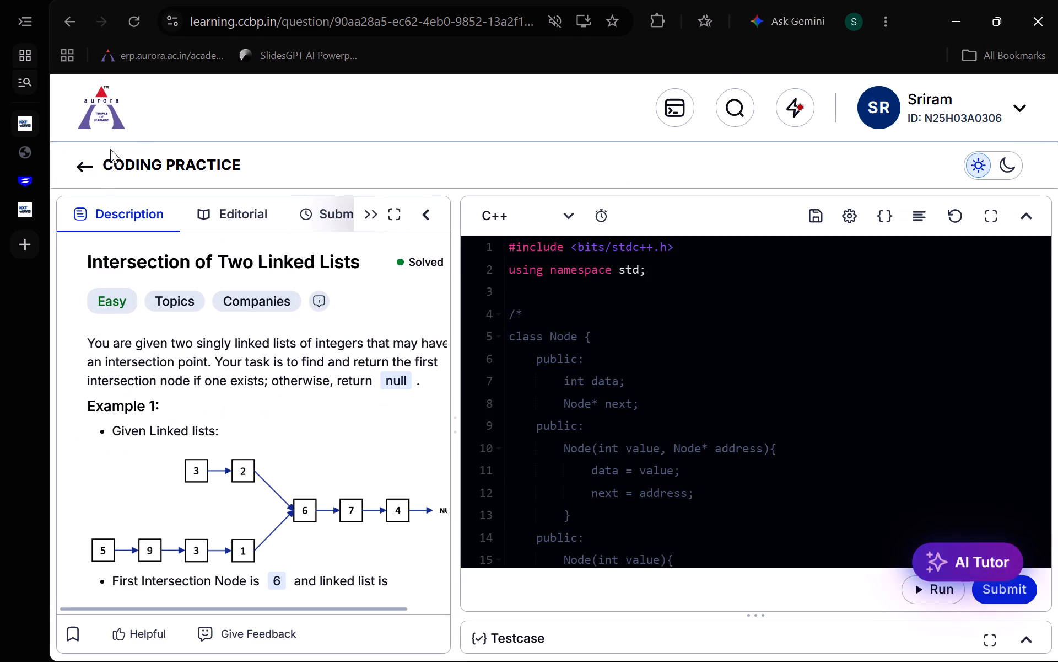
click(678, 179)
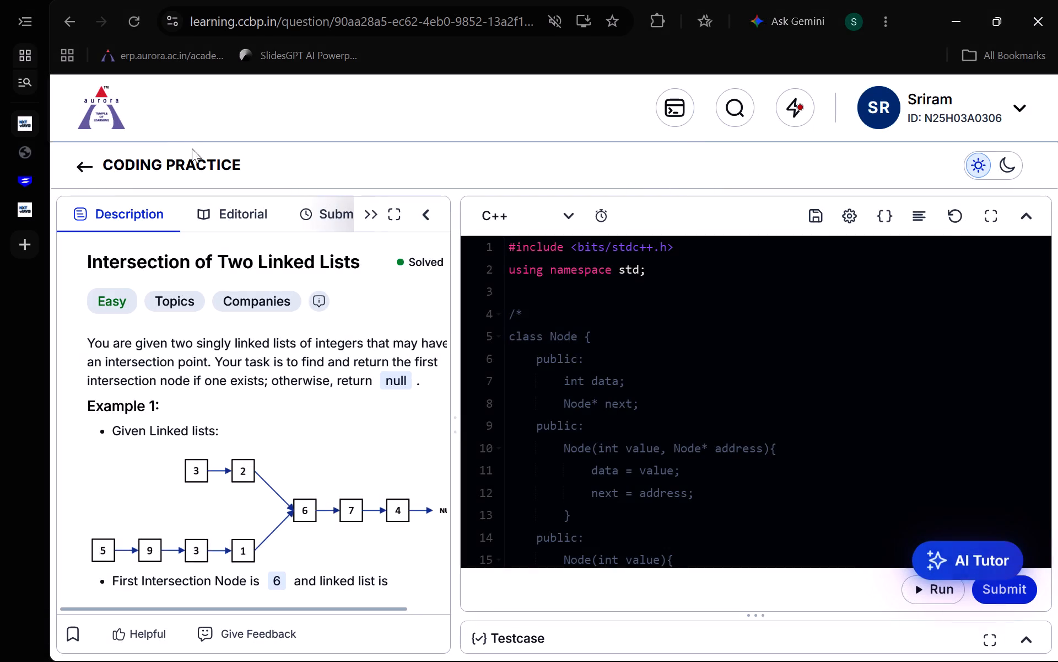
click(80, 165)
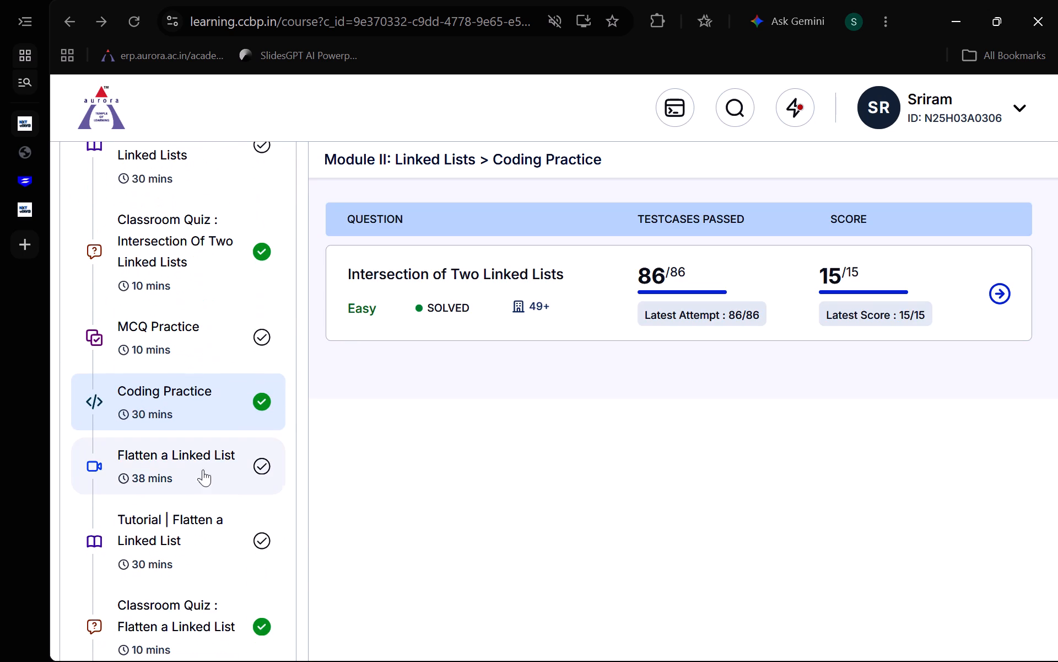
Open the Flatten a Linked List video lesson and mark it as completed.
click(192, 454)
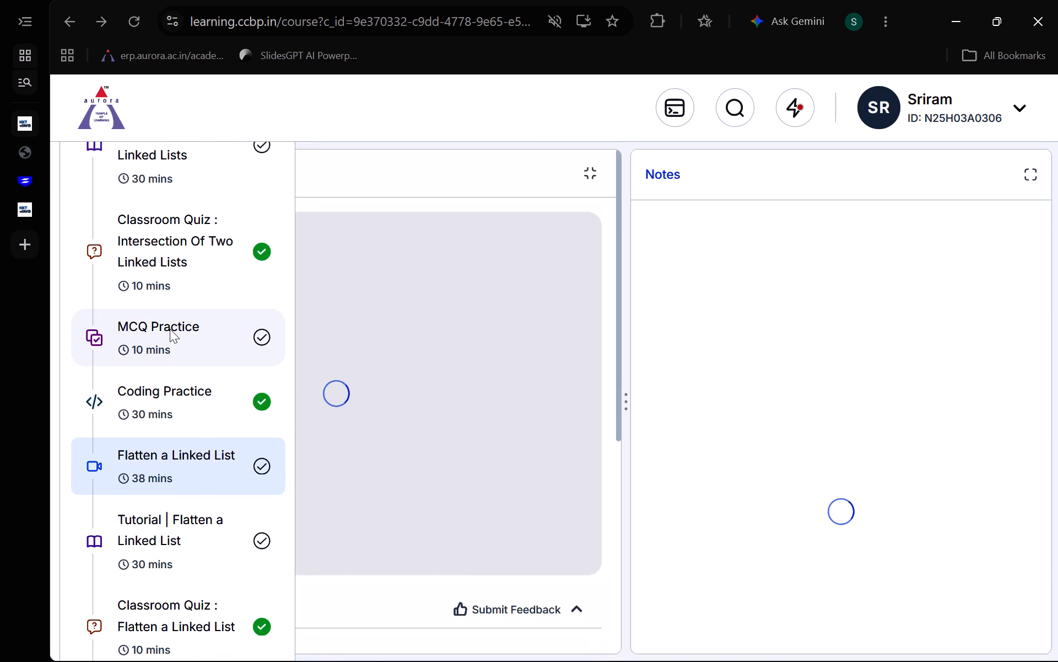
scroll(170, 329, up, 1)
click(82, 161)
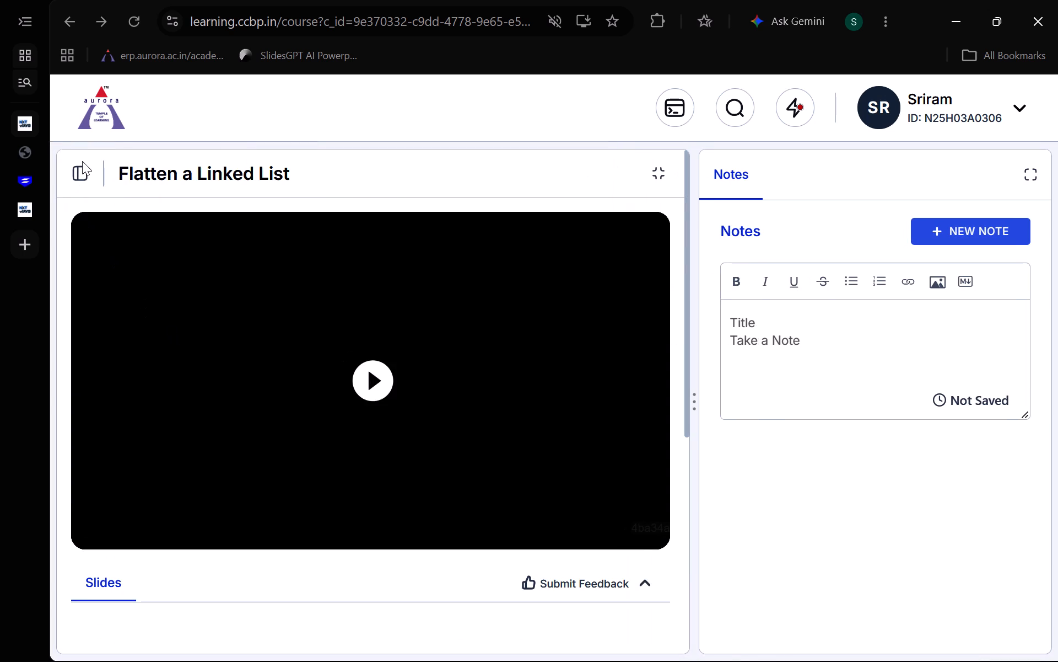
scroll(463, 513, down, 6)
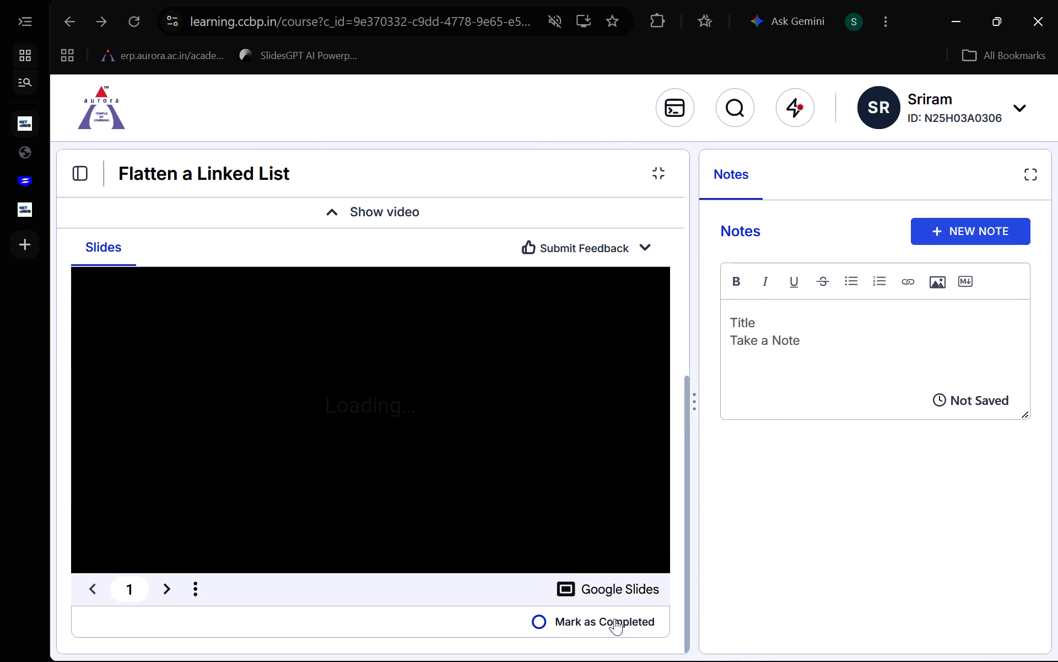
click(614, 618)
click(620, 399)
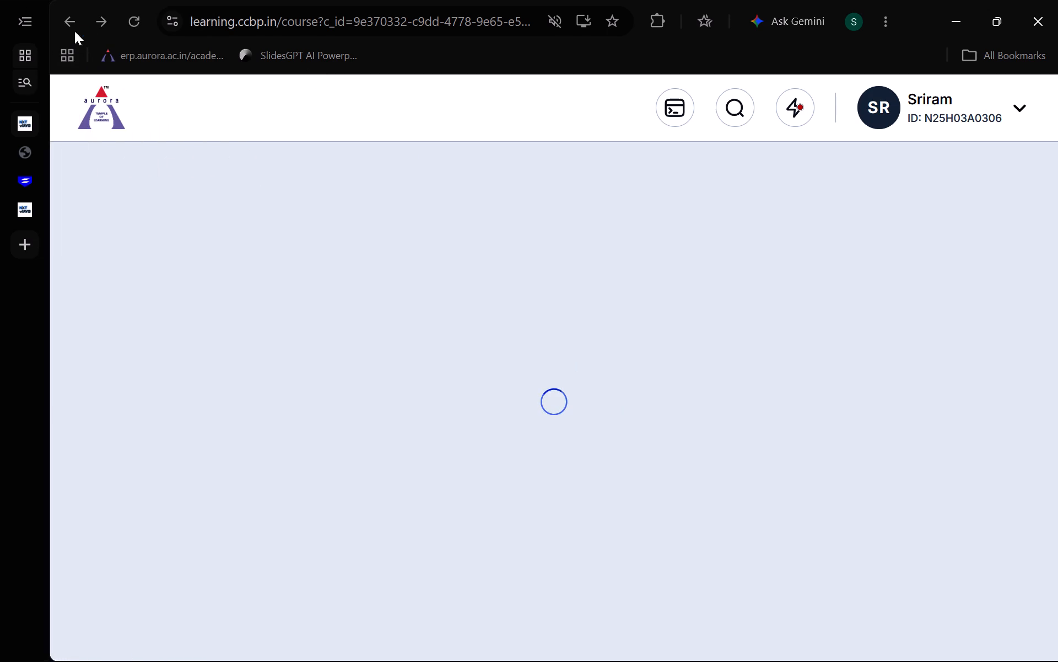
Go back to the course outline at the Module II: Linked Lists coding practice.
click(74, 28)
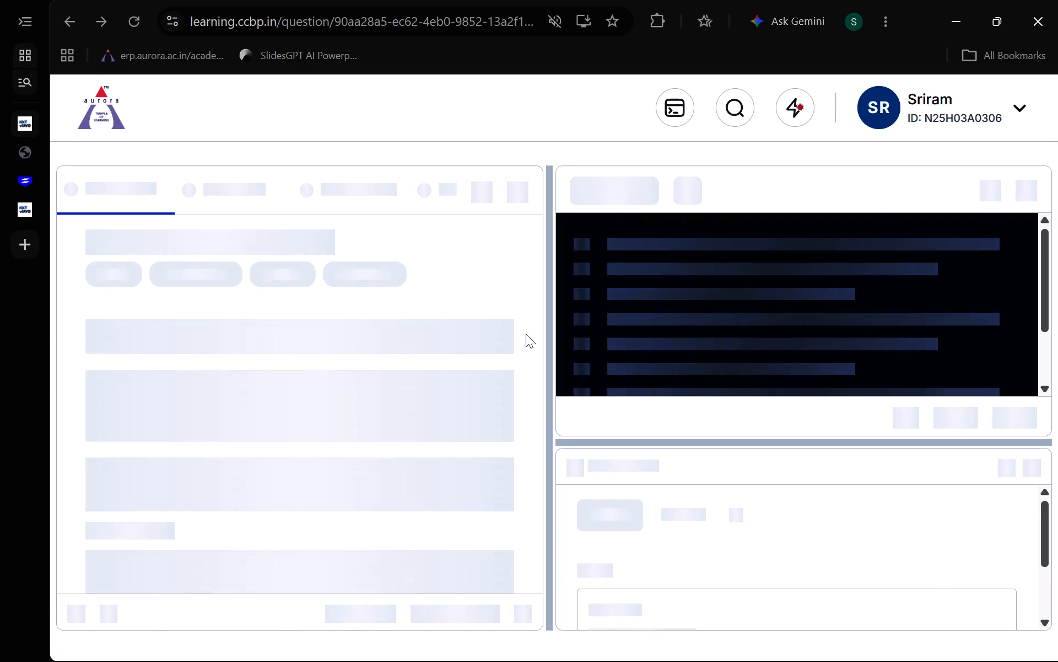
click(89, 162)
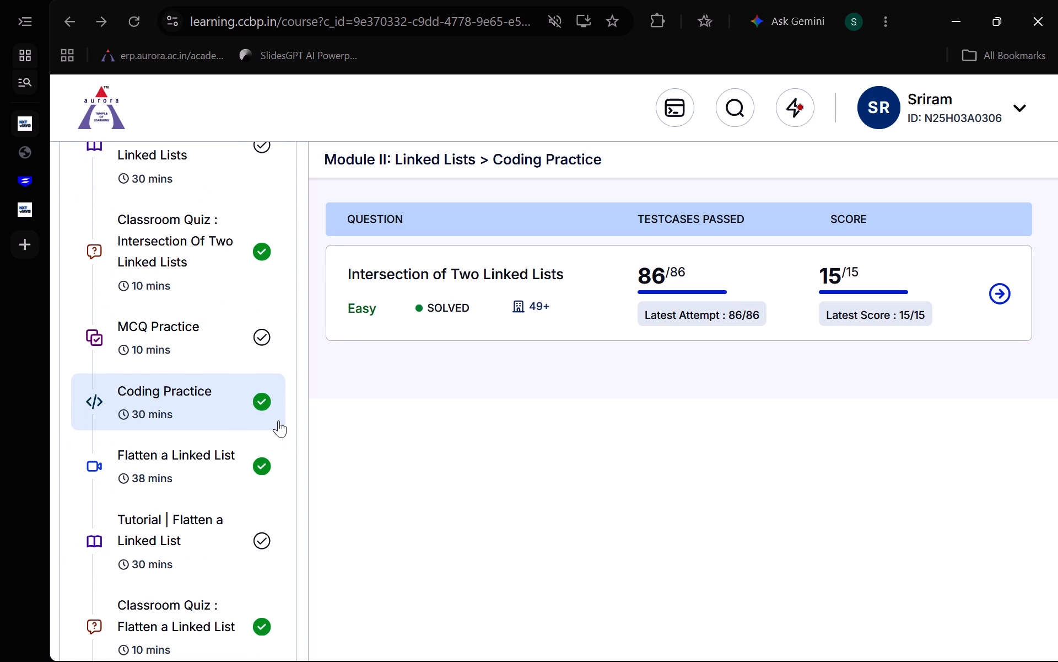
Open the Flatten a Linked List tutorial, then the Flatten a Linked List question in the Coding Practice that follows its MCQ Practice.
click(222, 530)
scroll(222, 530, down, 4)
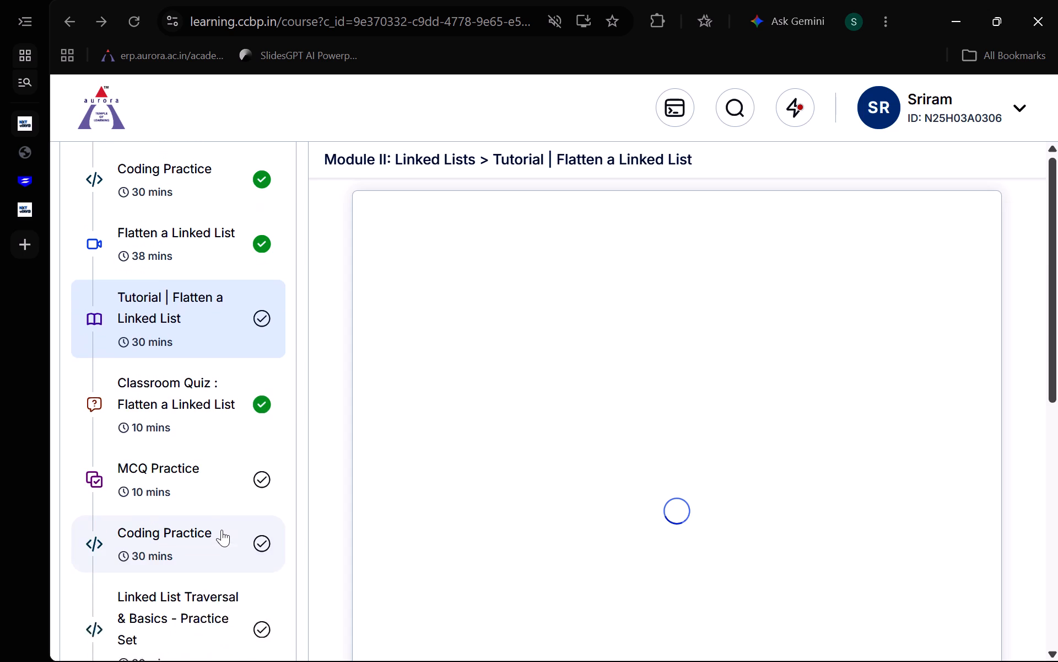
scroll(222, 530, down, 1)
click(214, 508)
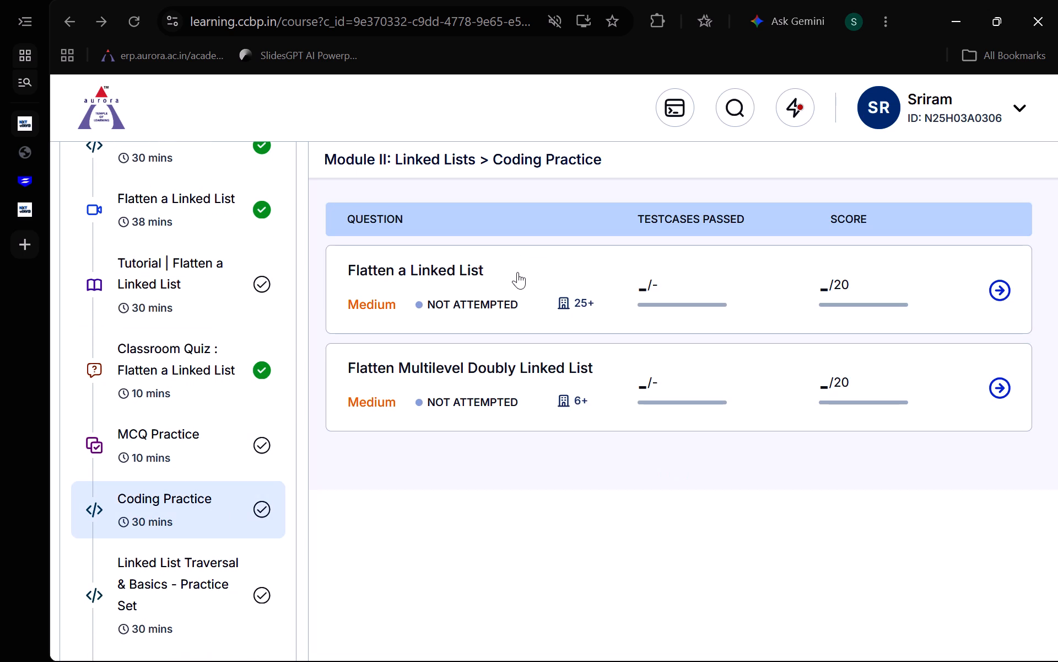
click(517, 272)
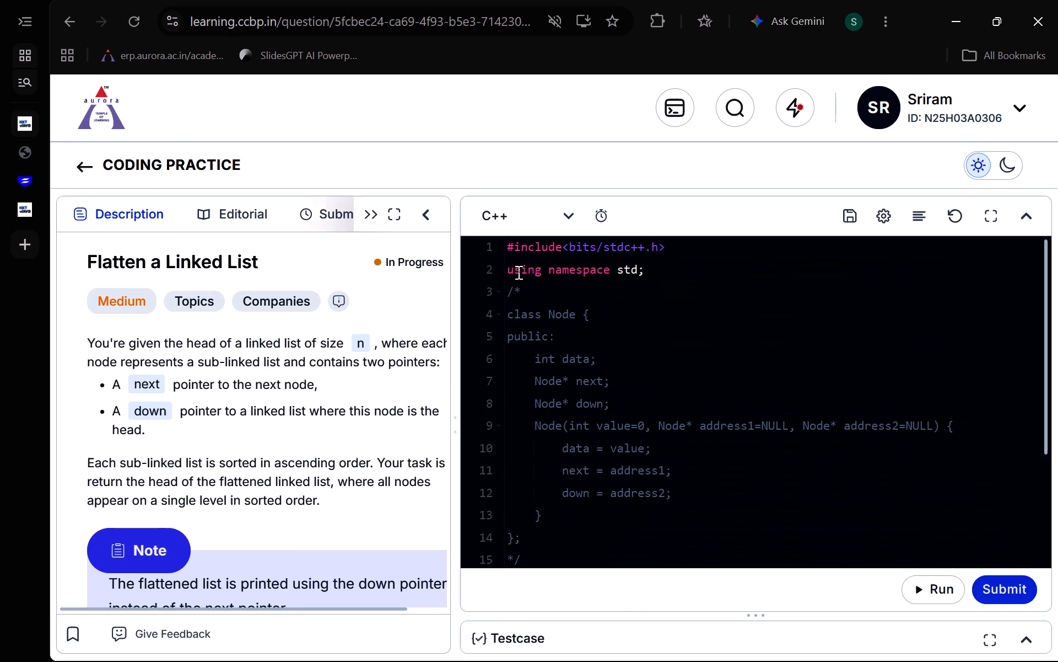
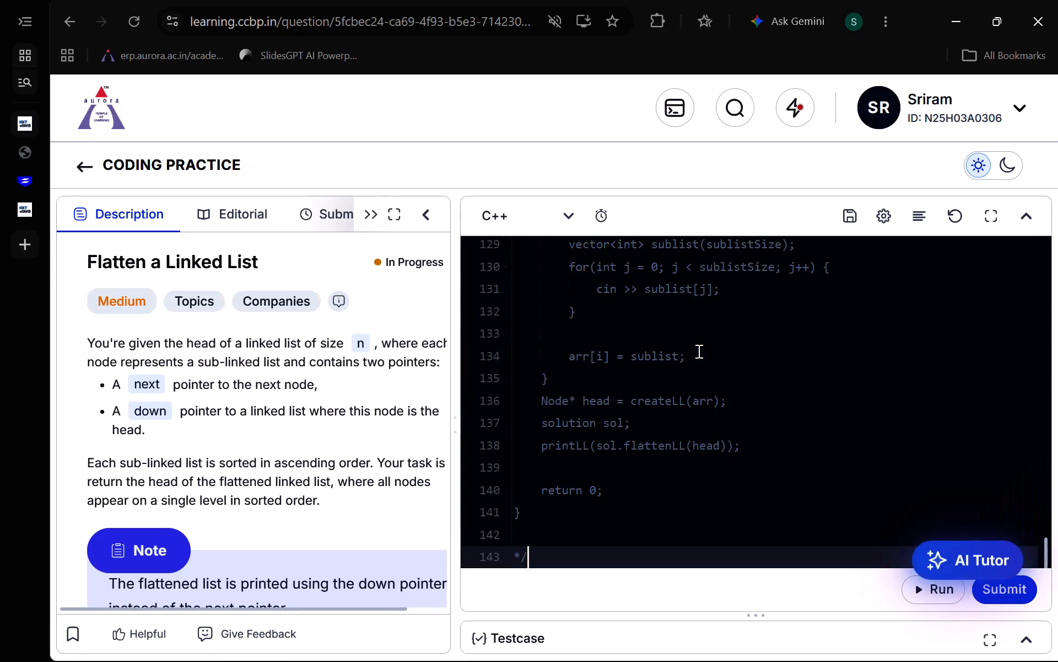
Submit the C++ solution for the Flatten a Linked List coding question.
click(1005, 602)
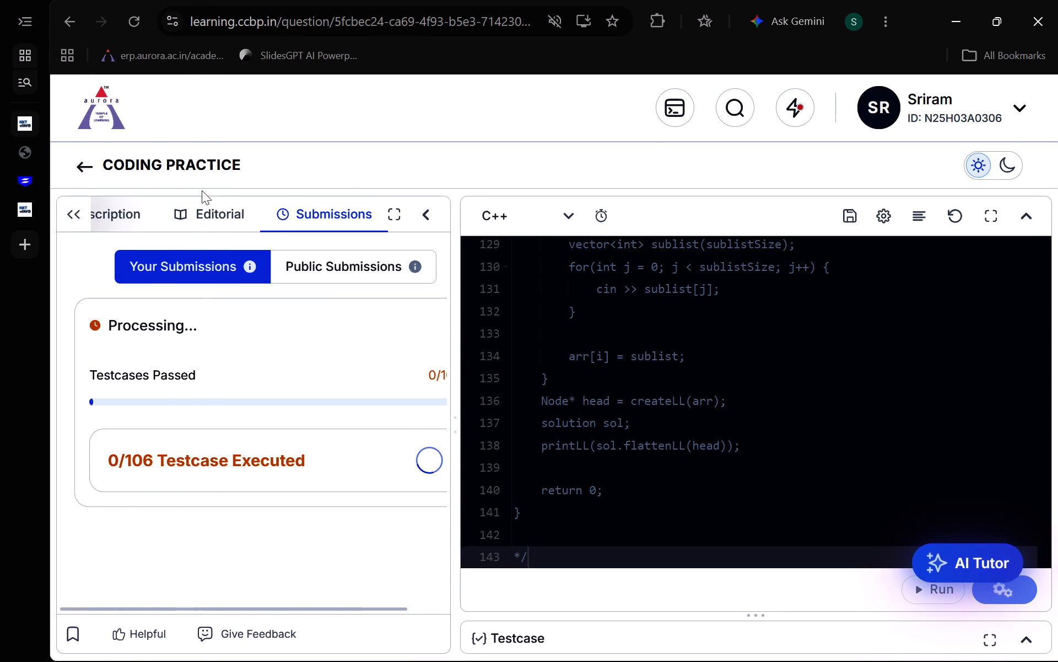
scroll(186, 305, up, 4)
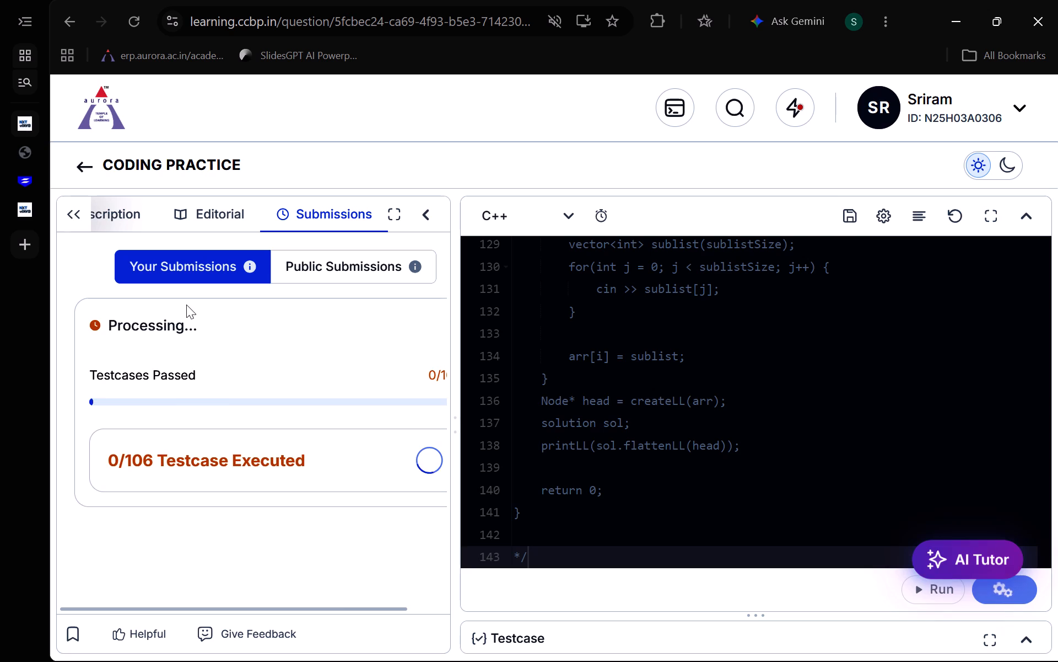
Leave the submission results and reopen the Flatten a Linked List question from the coding practice list.
click(83, 174)
click(635, 400)
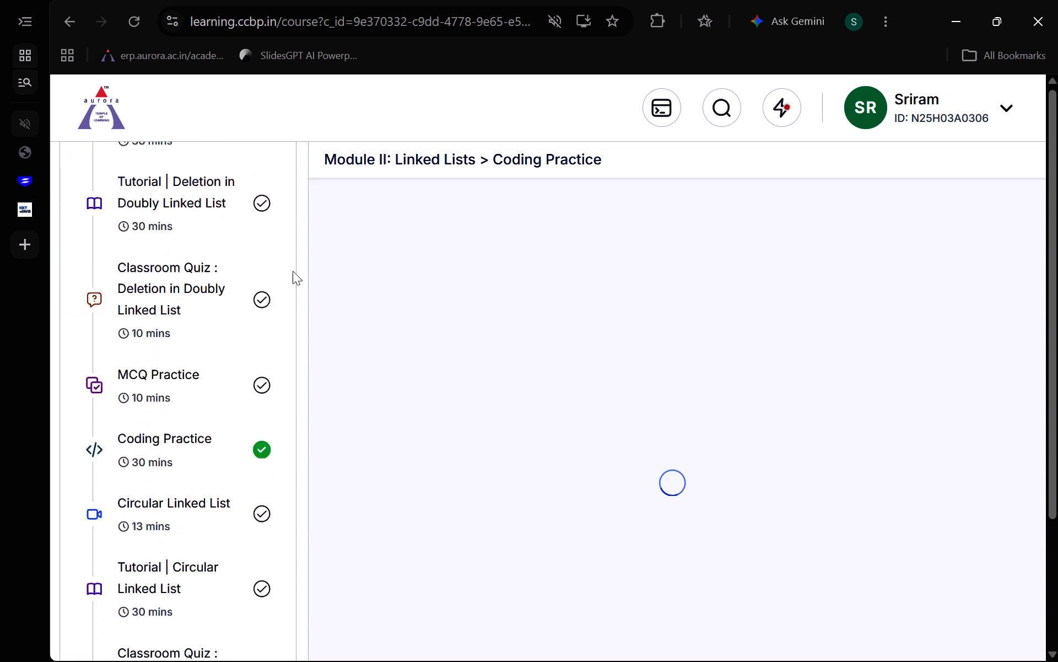
click(442, 268)
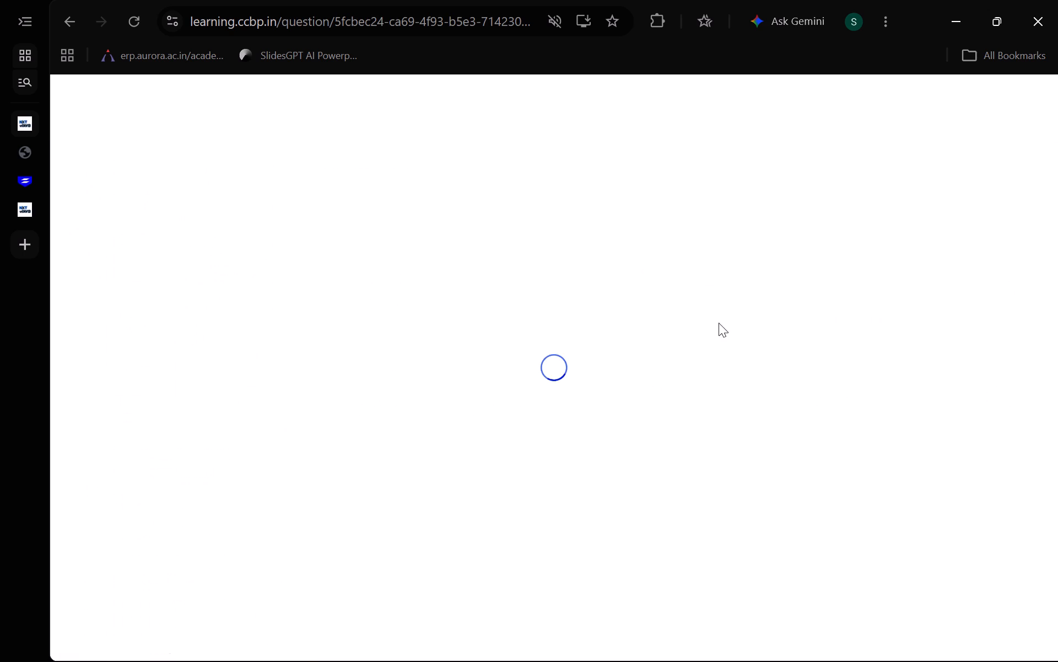
Capture the Flatten a Linked List question page with its description and mergeTwoLists code, and copy the screenshot.
key(ctrl+minus)
key(ctrl+minus)
key(ctrl+minus)
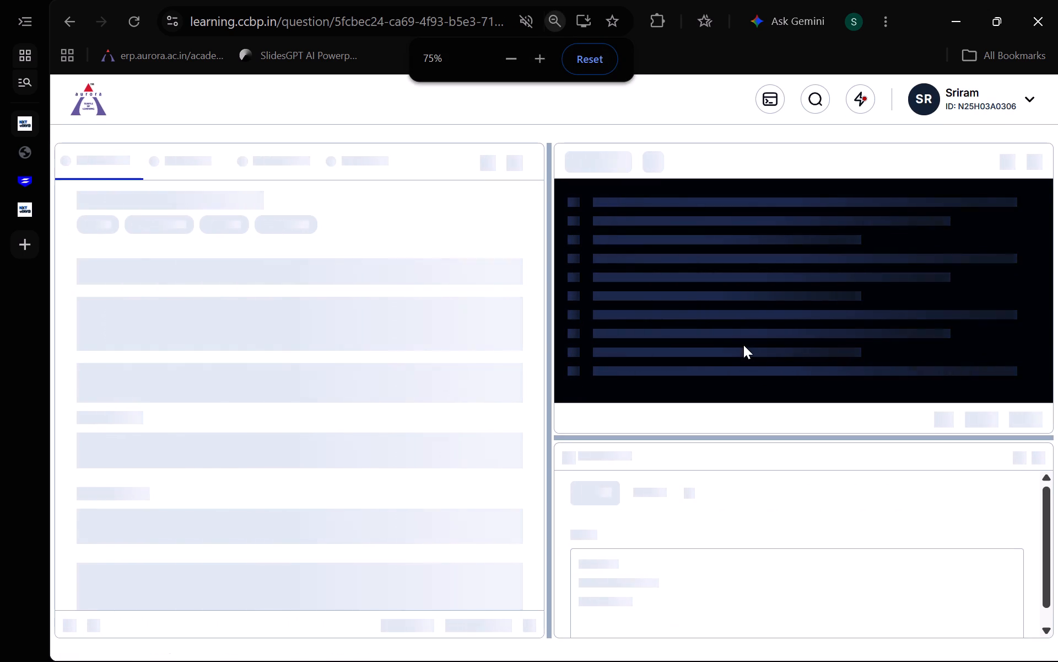
scroll(746, 477, down, 4)
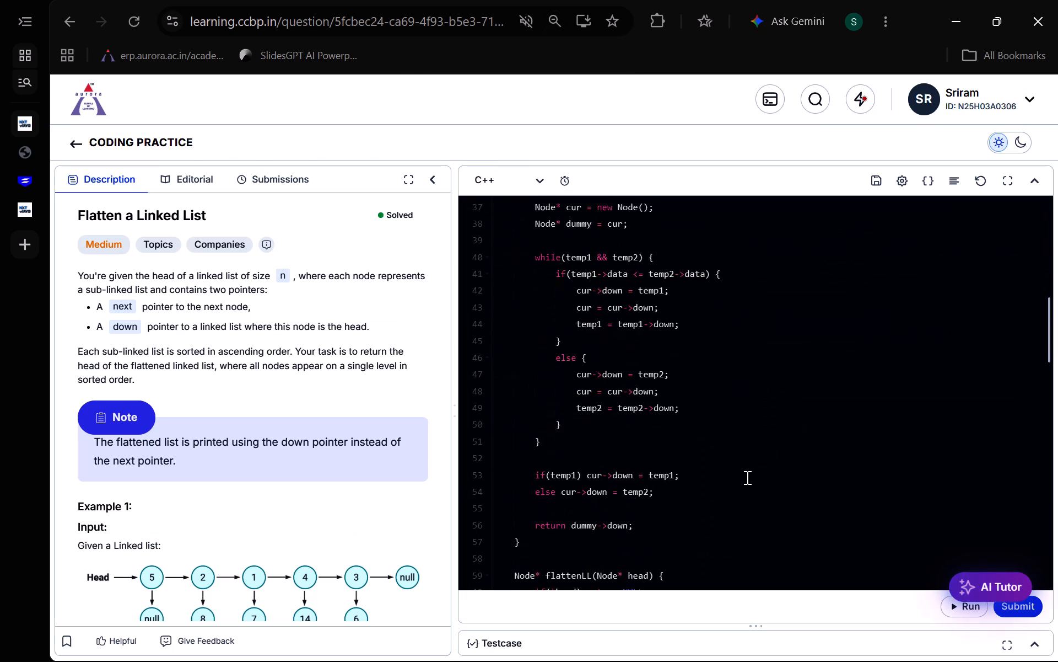
scroll(746, 477, down, 11)
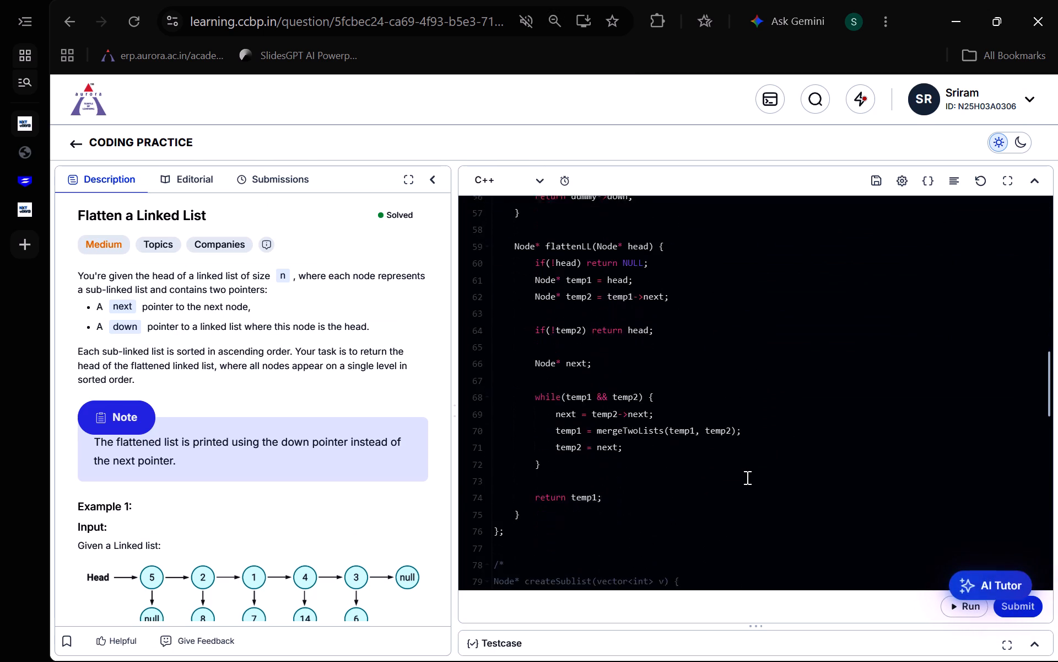
scroll(746, 477, up, 1)
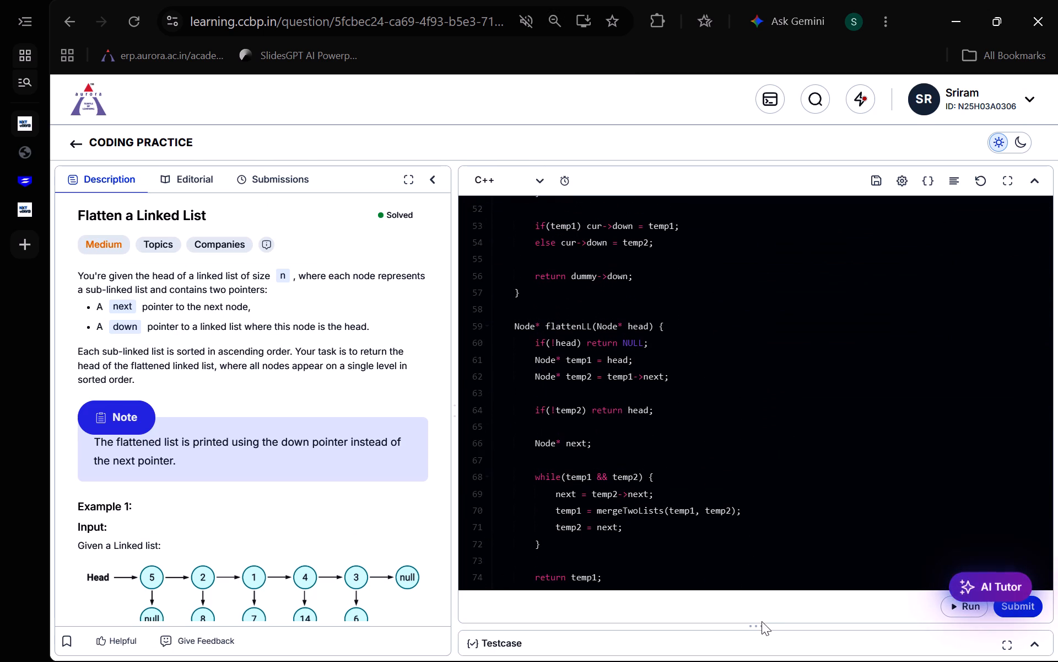
drag(762, 623, 760, 661)
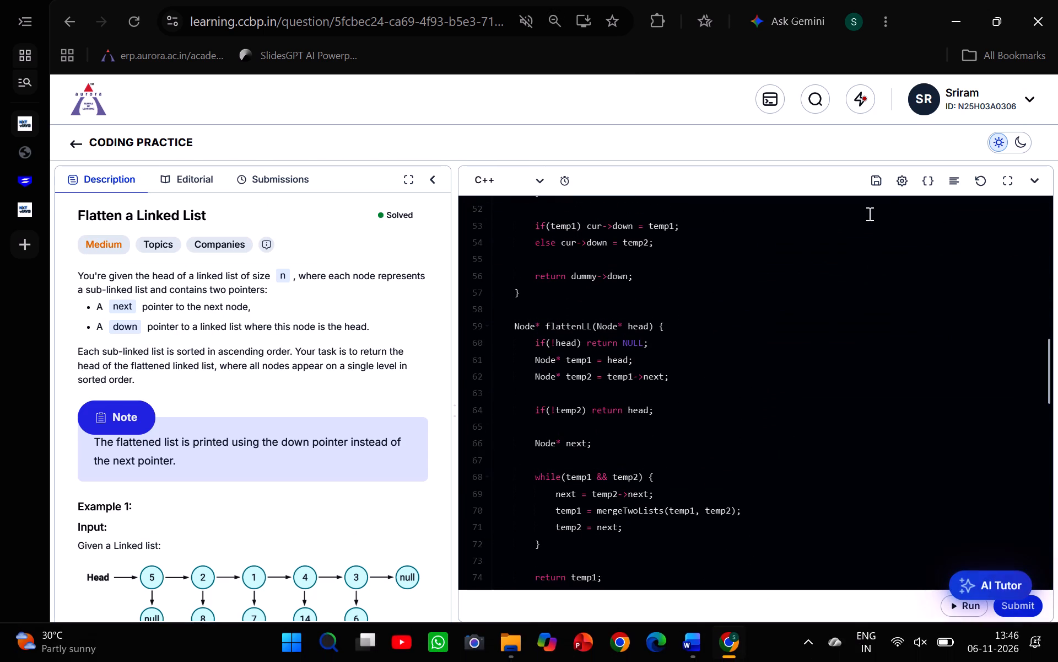
scroll(664, 382, down, 1)
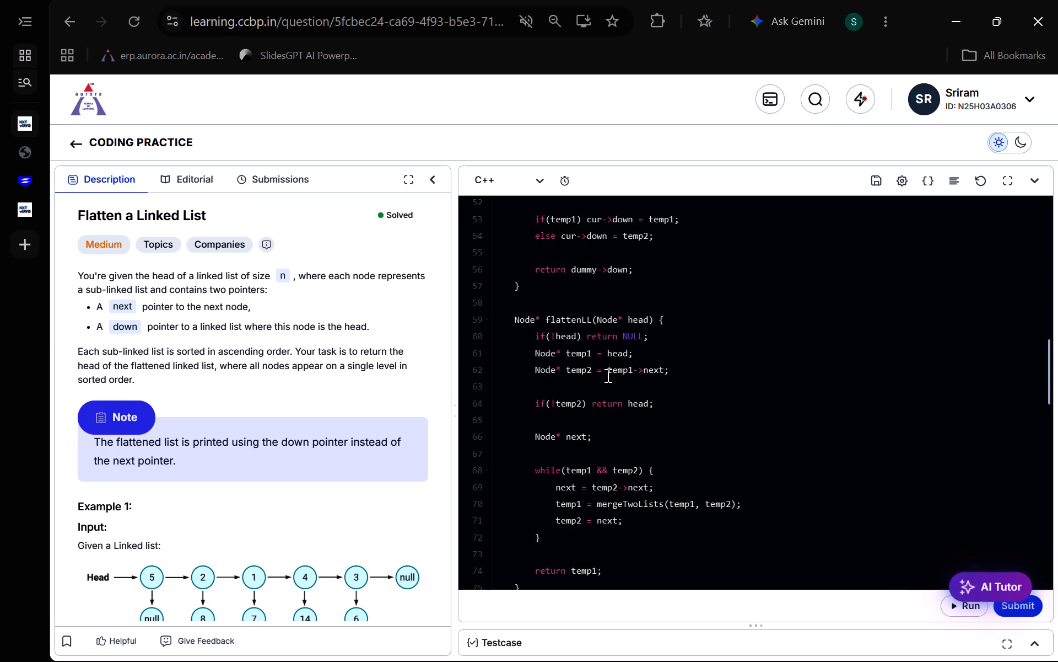
key(ctrl+minus)
scroll(607, 375, up, 1)
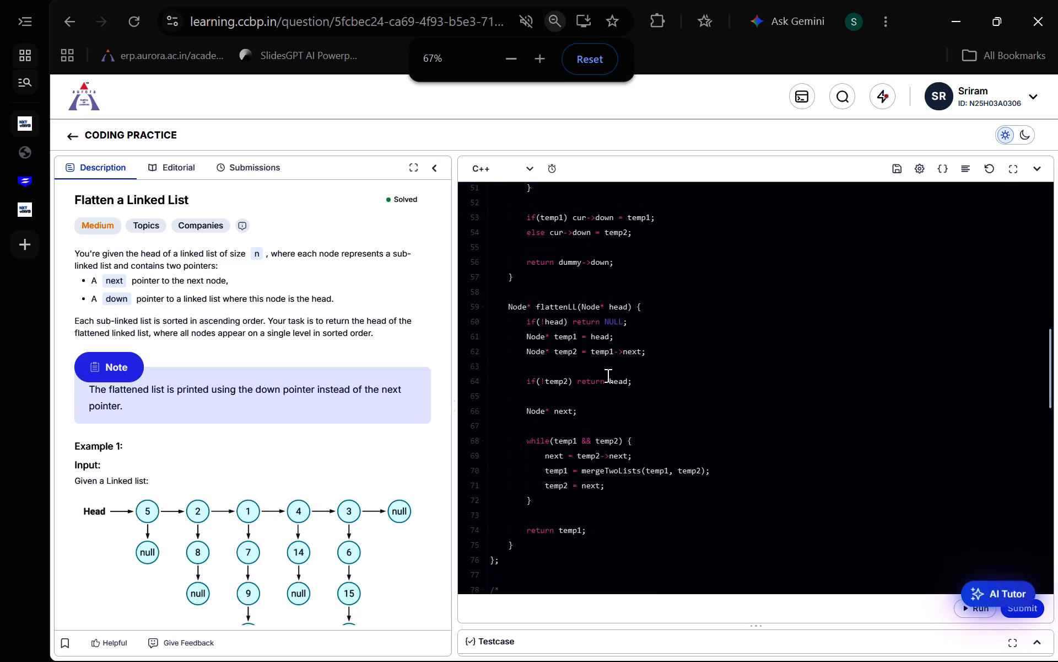
scroll(607, 375, up, 4)
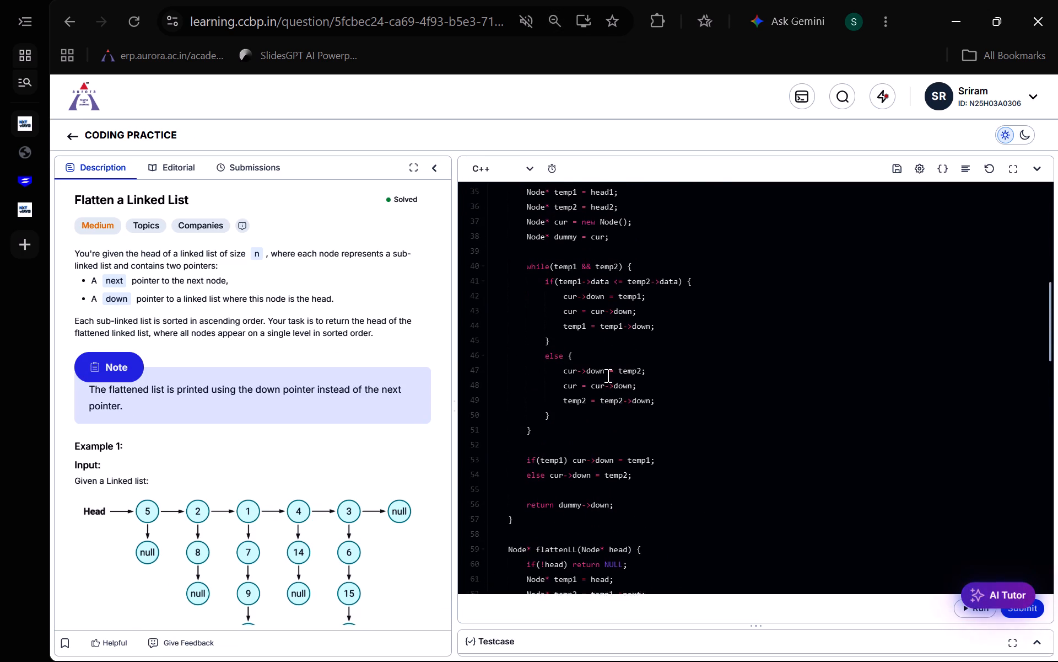
scroll(607, 375, up, 2)
scroll(607, 375, down, 1)
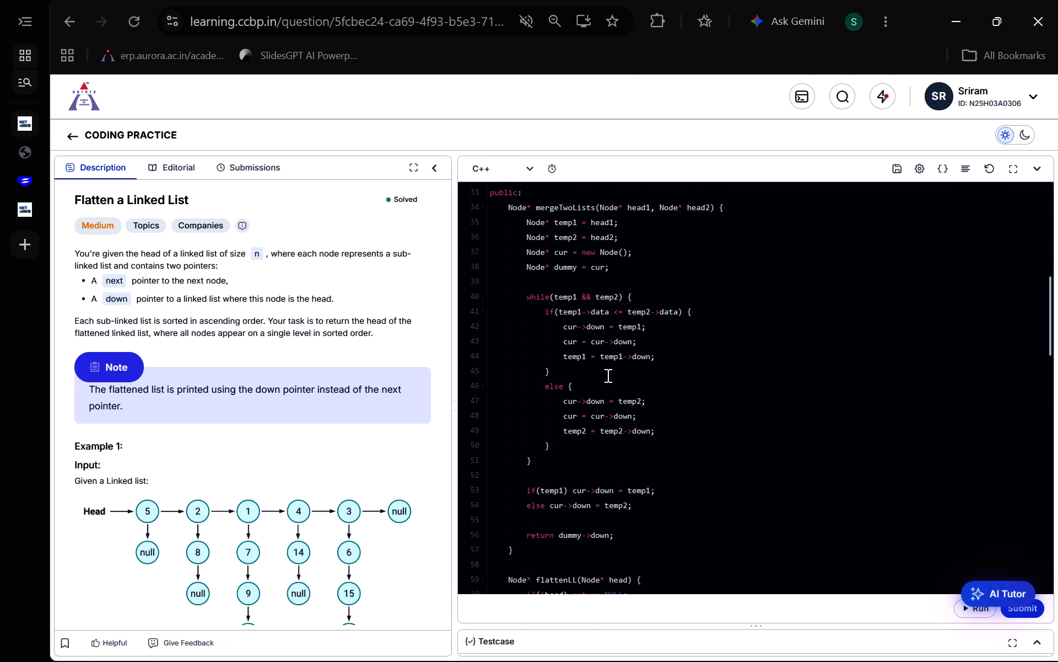
scroll(607, 375, down, 1)
key(shift+super+s)
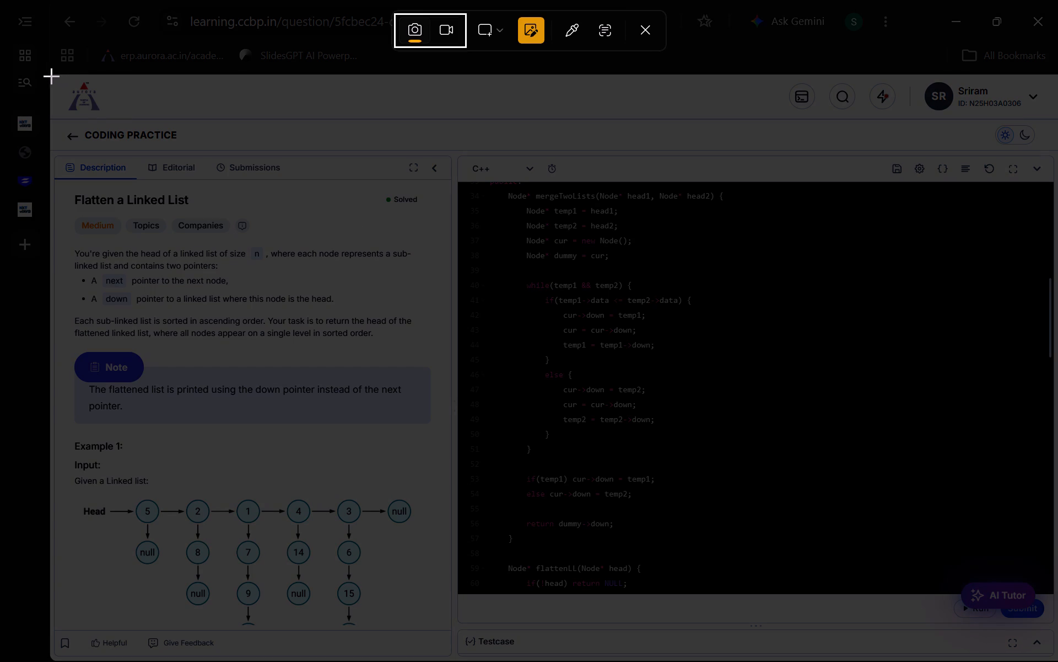
drag(50, 76, 1057, 637)
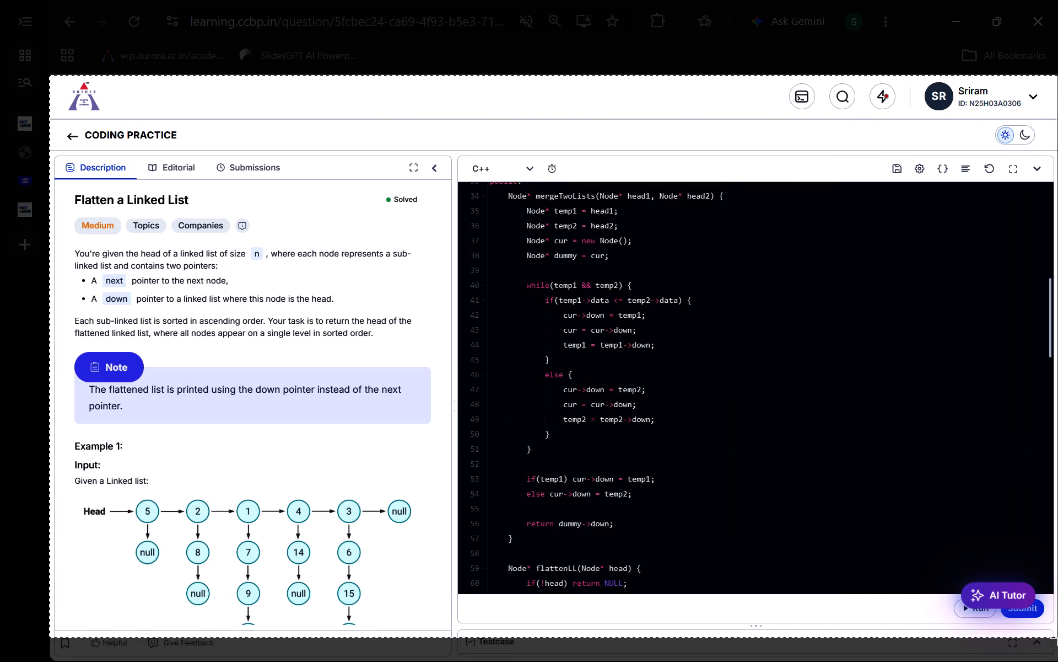
drag(1057, 637, 1057, 633)
key(ctrl+c)
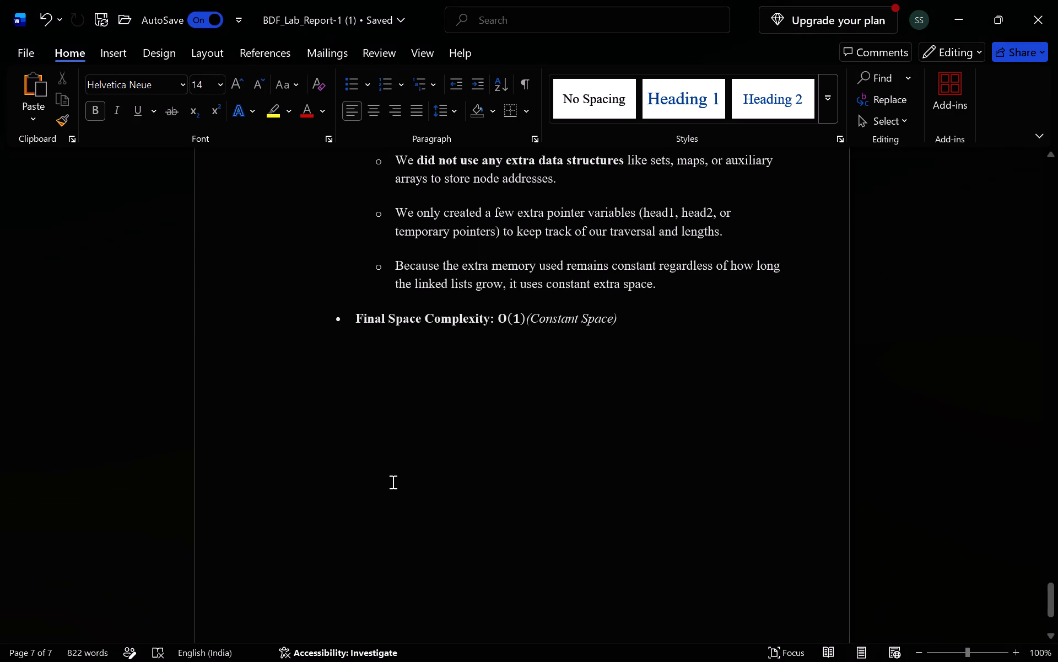
Switch to the Word lab report and add the heading "5. Flatten a Linked List:" below the last complexity section.
click(390, 476)
key(Left)
text(5,)
key(BackSpace)
text(.)
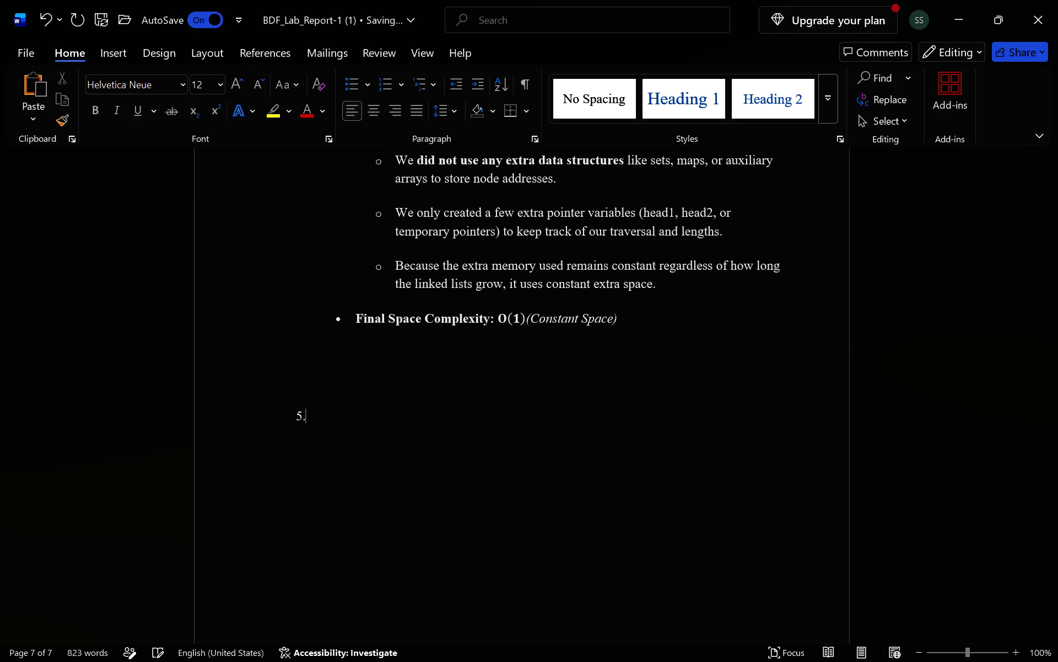
key(space)
text(Flatten)
key(space)
text(a Linked lI)
key(BackSpace)
key(BackSpace)
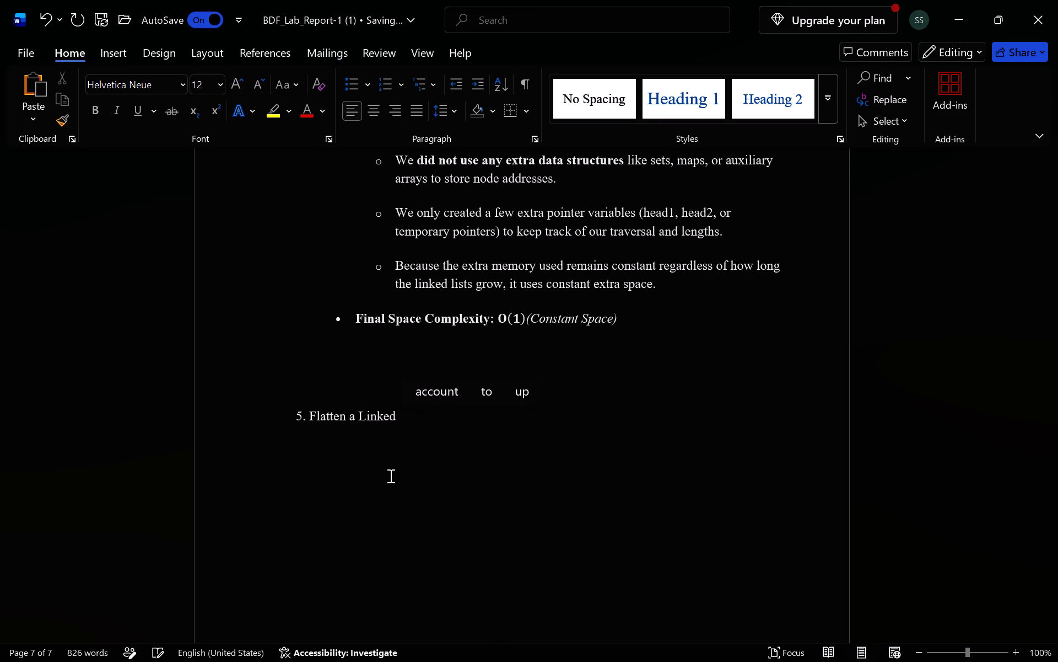
key(BackSpace)
text(Li)
key(BackSpace)
key(BackSpace)
key(space)
text(List:)
Paste the captured question screenshot on a new line under the Flatten a Linked List heading.
key(Return)
key(ctrl+v)
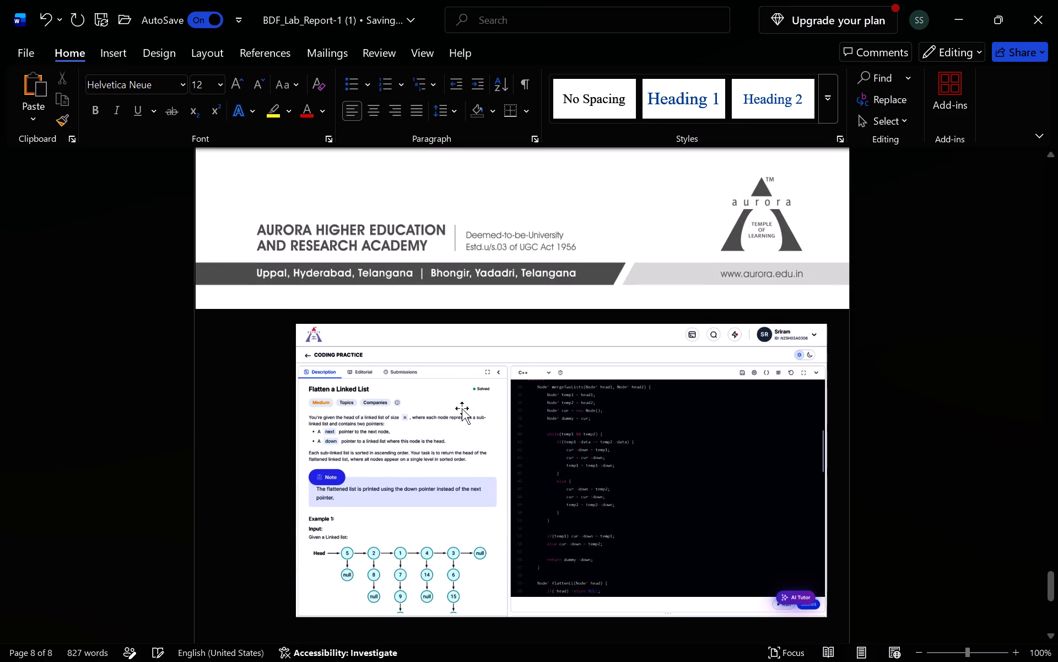
Insert blank lines below the previous problem's Final Space Complexity line so the new heading moves onto the screenshot's page.
scroll(451, 399, up, 1)
click(400, 592)
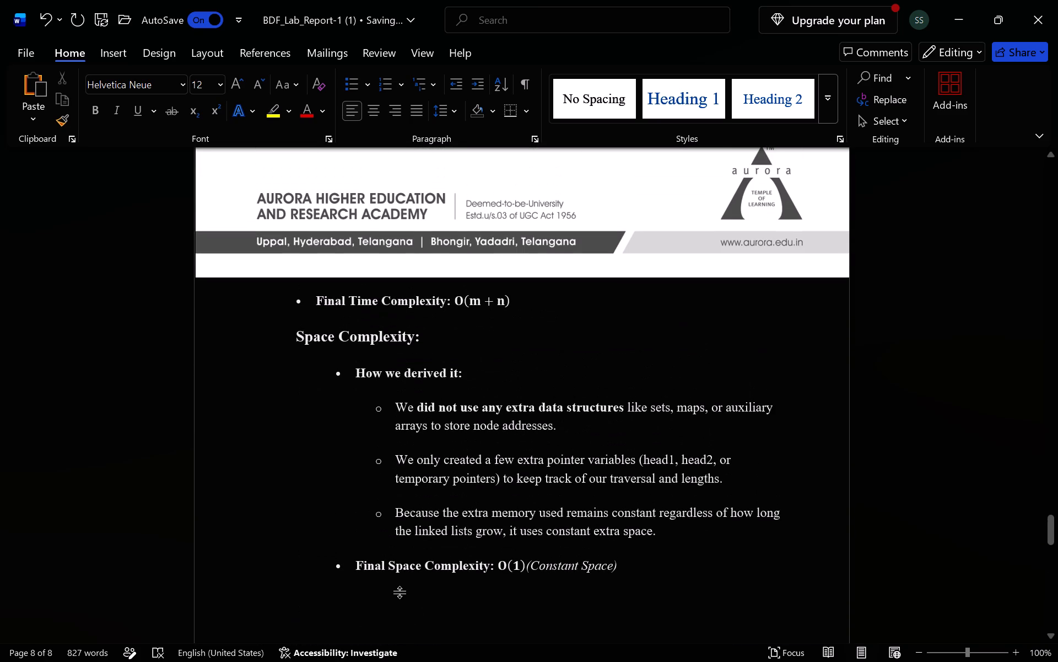
click(434, 615)
key(Return)
key(Return)
key(Return)
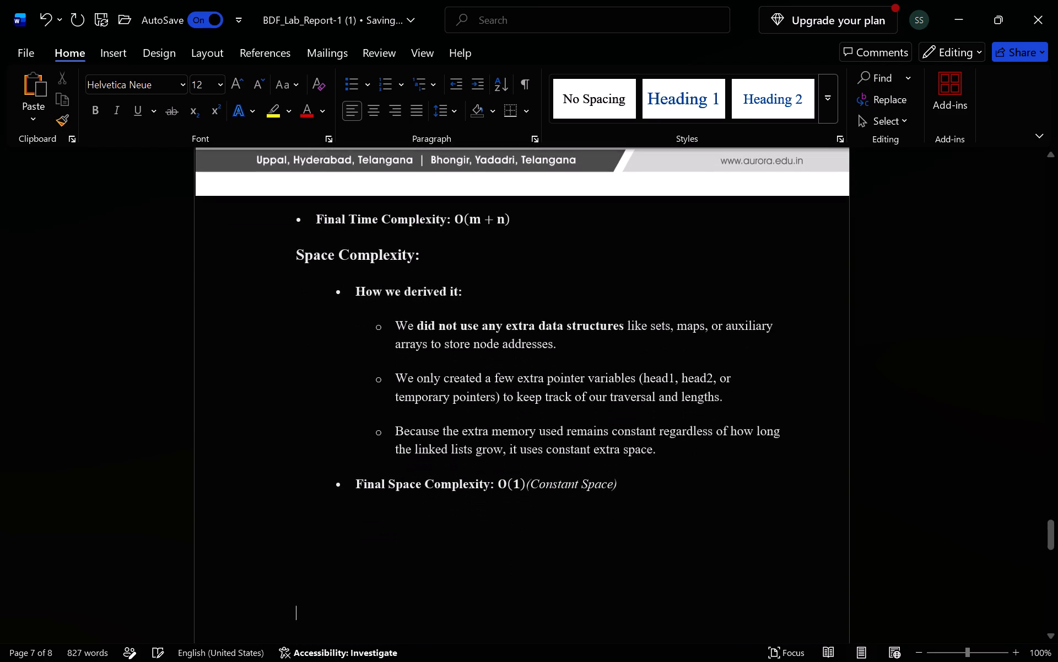
key(Return)
scroll(434, 615, down, 1)
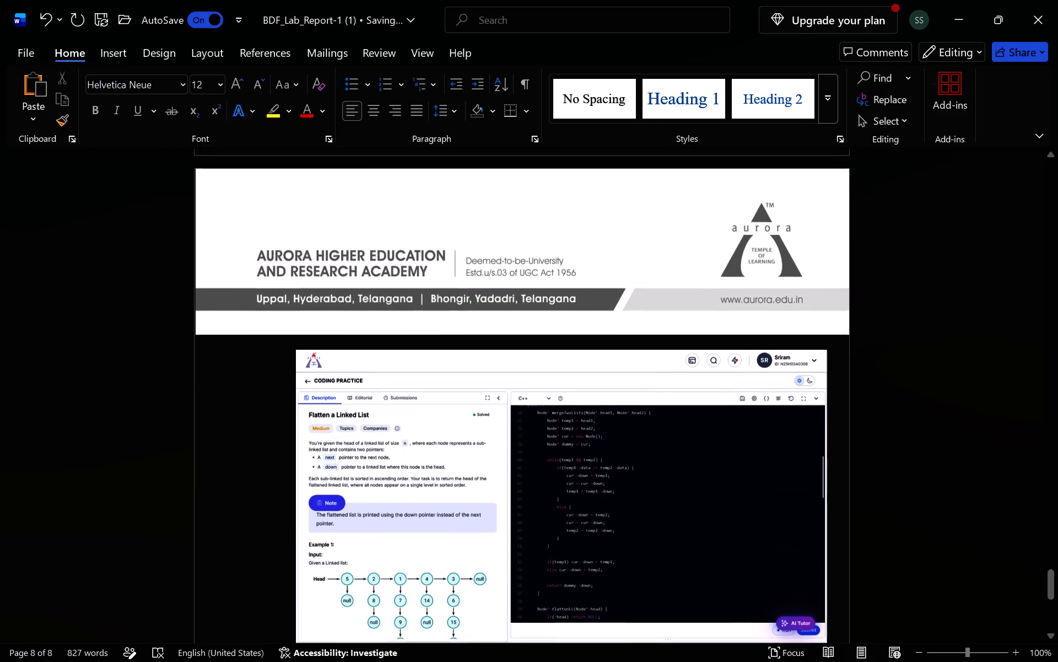
key(Return)
key(Return)
key(Return)
key(Return)
key(Return)
key(Return)
key(Return)
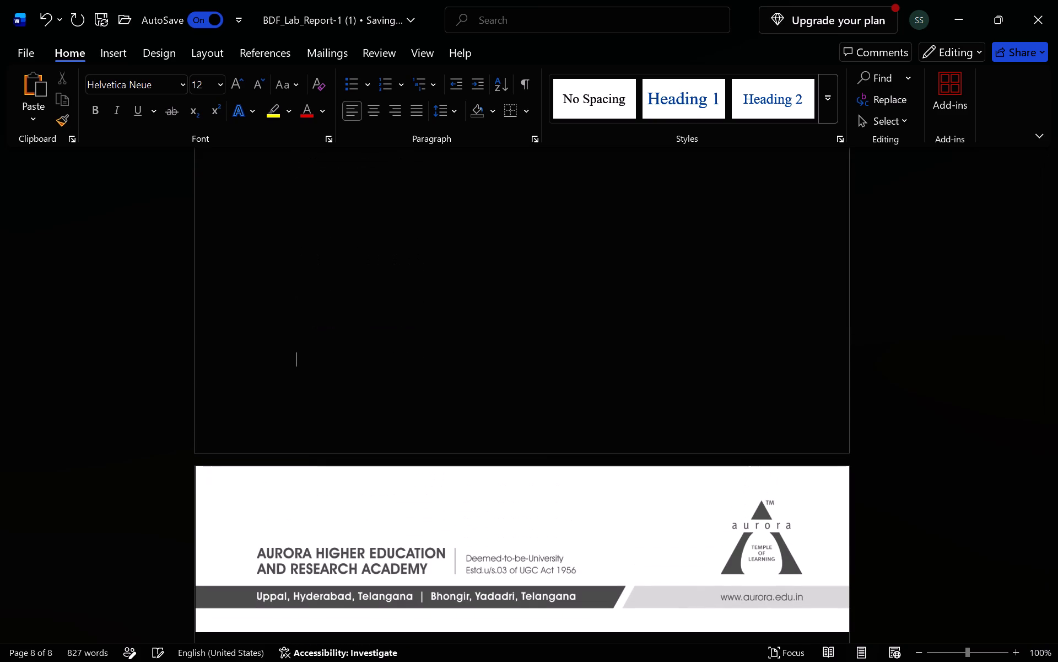
key(BackSpace)
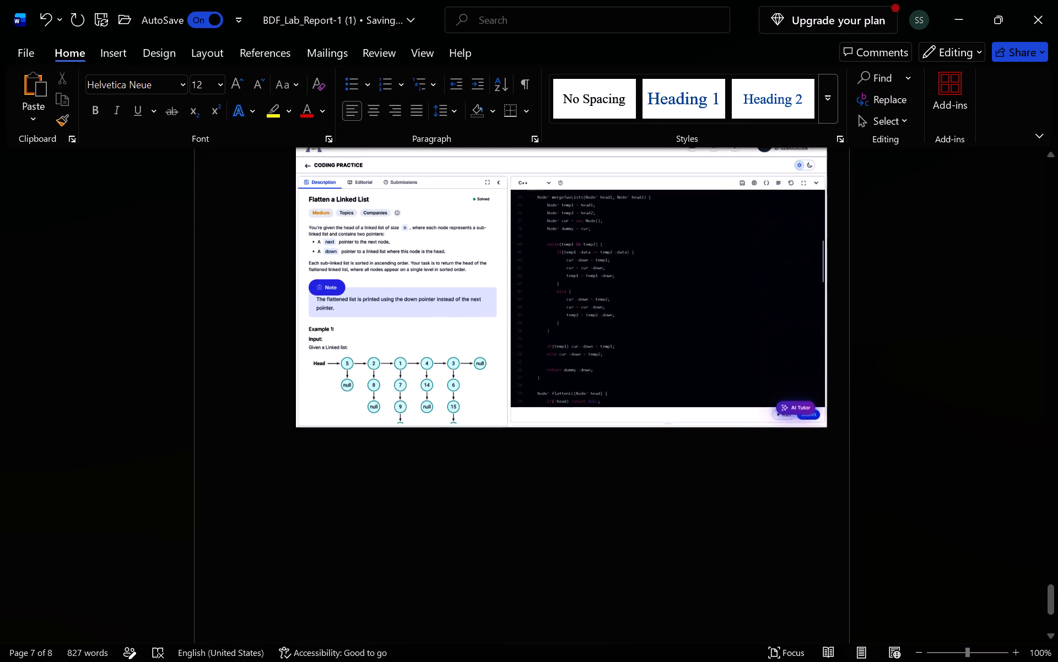
Format the "5. Flatten a Linked List:" heading as bold at size 16.
drag(427, 329, 290, 326)
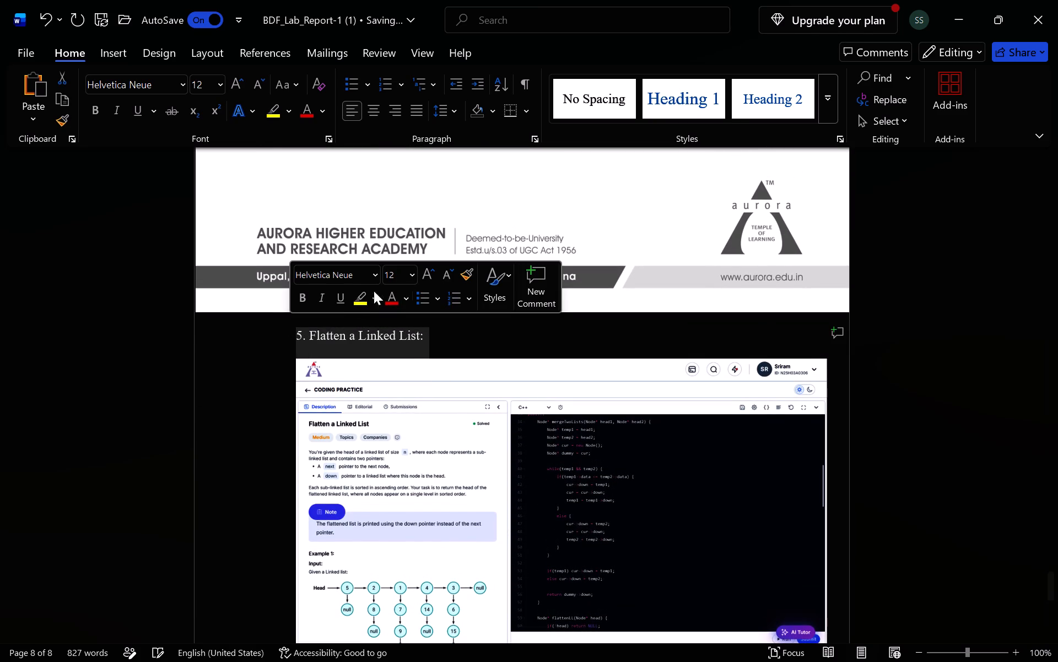
click(310, 295)
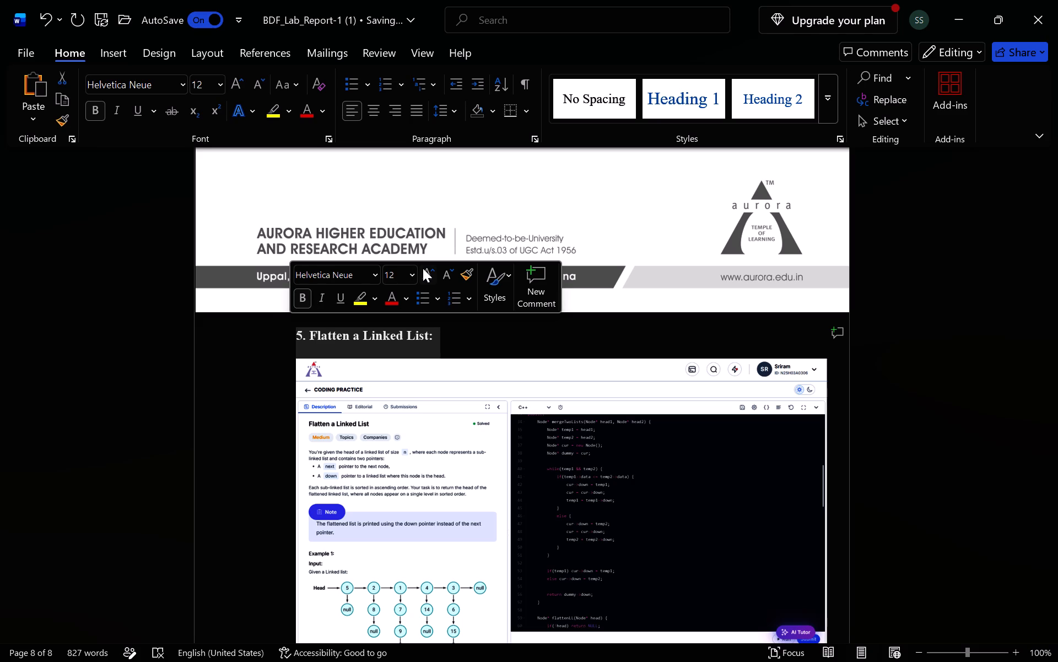
click(416, 270)
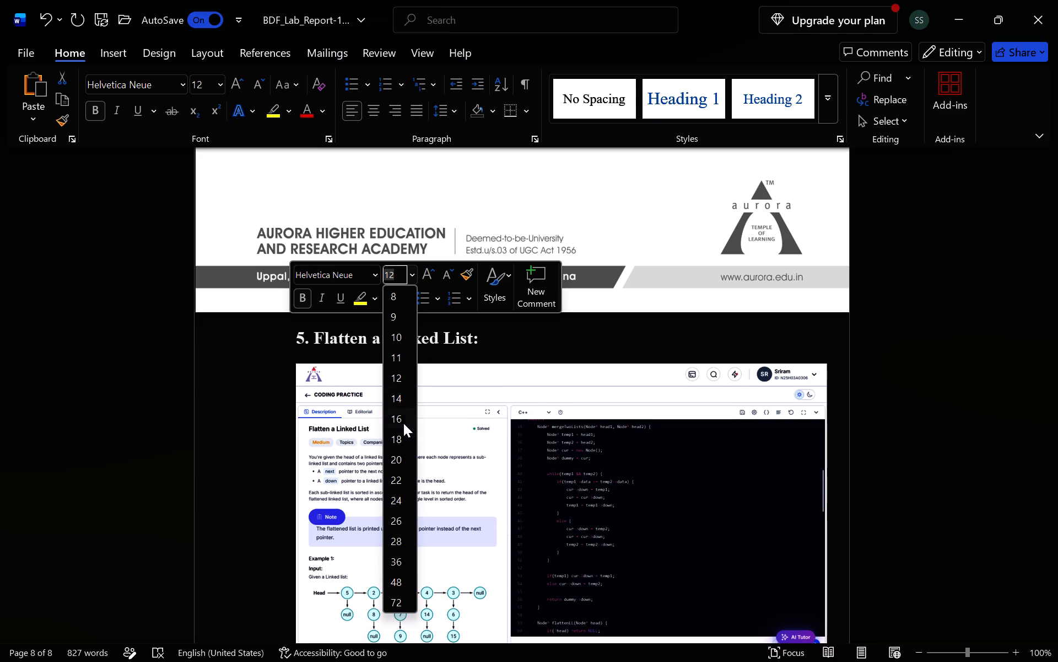
click(403, 423)
click(491, 343)
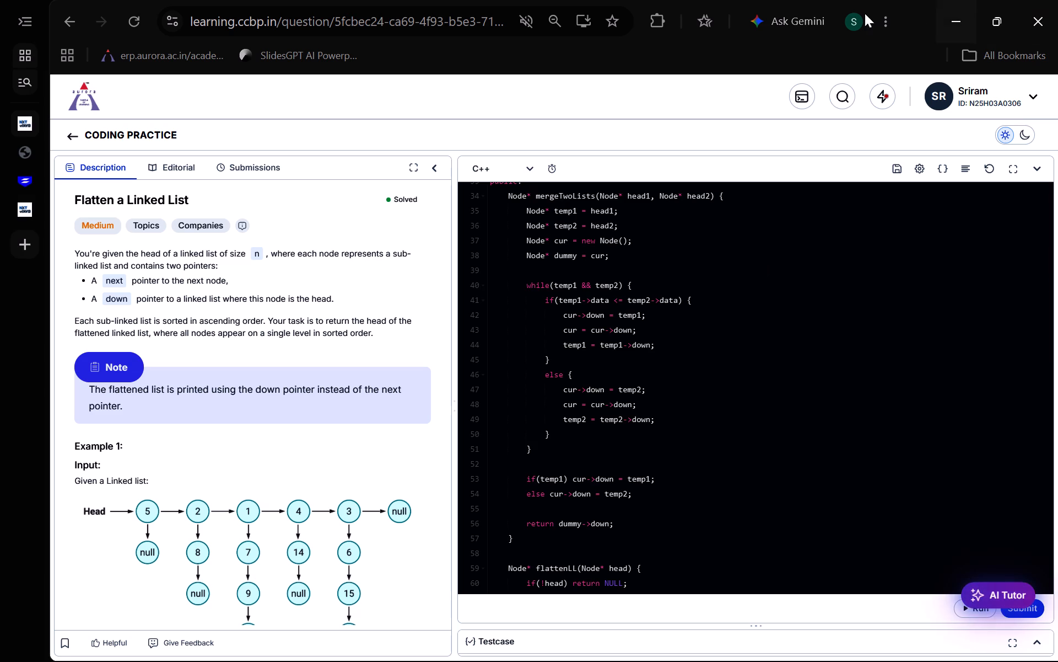
Switch to Chrome, open Gemini beside the question and send the prompt "now give for this question also".
click(807, 10)
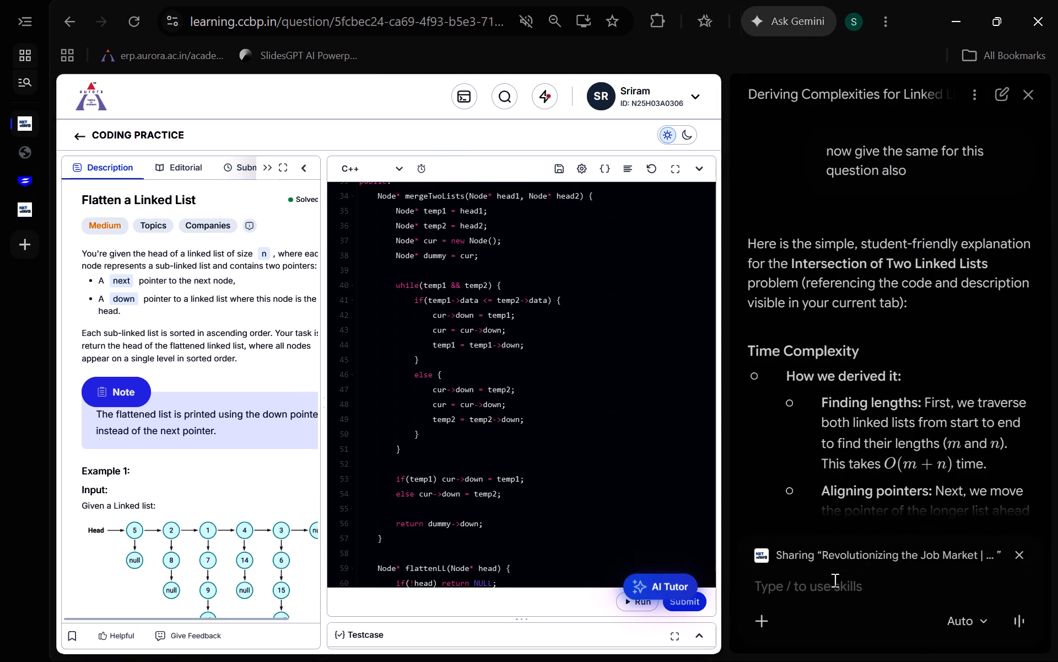
click(823, 587)
text(now give th)
key(BackSpace)
key(BackSpace)
text(for this questional)
key(BackSpace)
key(BackSpace)
key(space)
text(also)
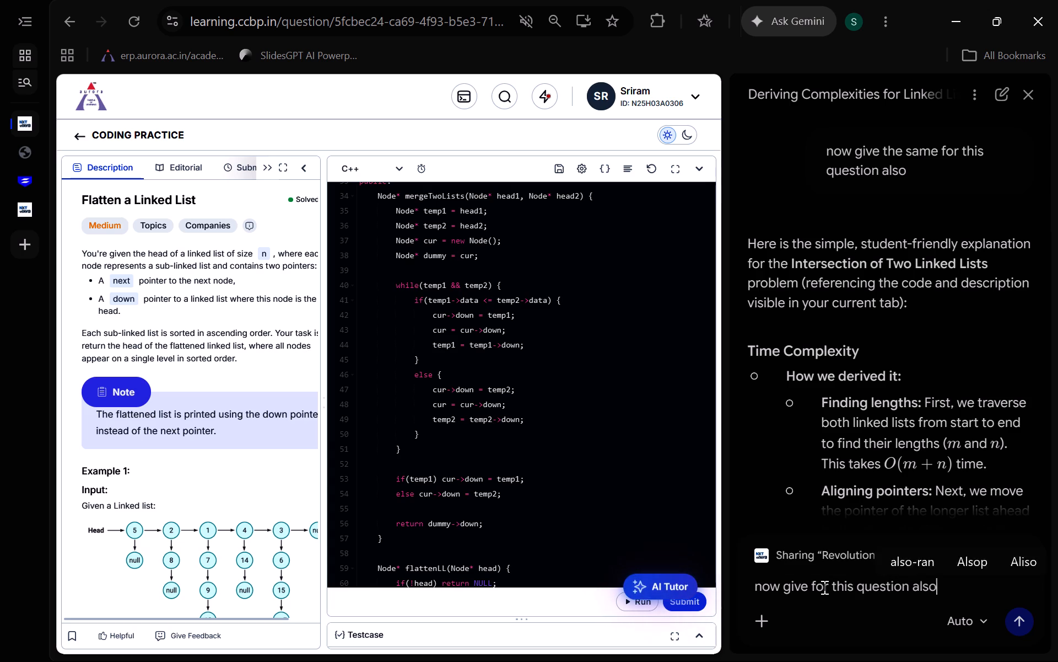
key(Return)
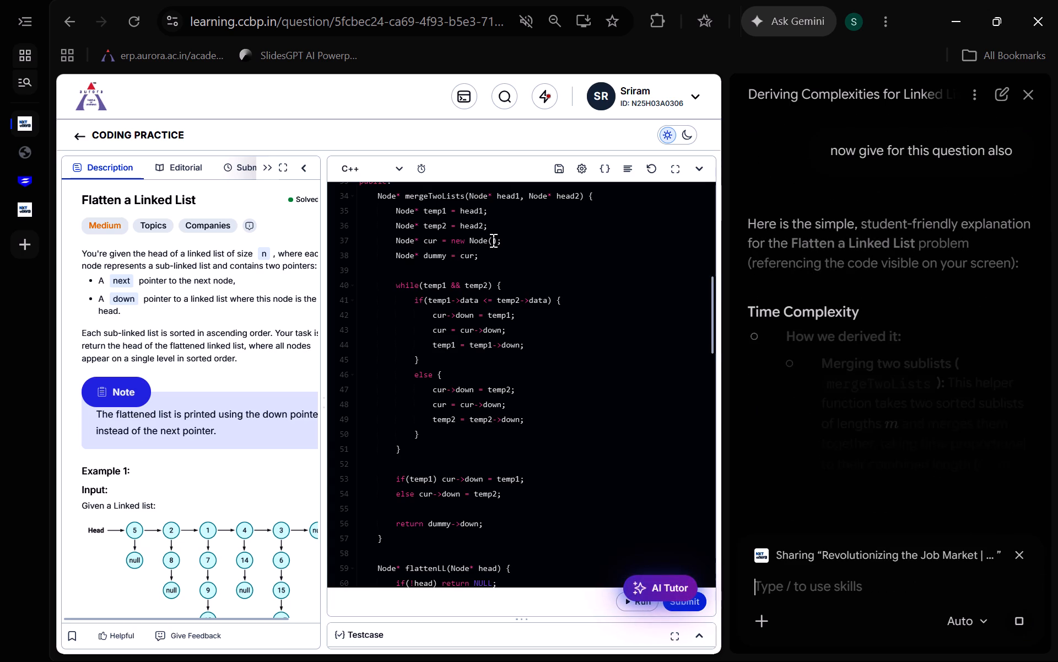
Copy Gemini's full time and space complexity explanation for Flatten a Linked List.
scroll(845, 394, down, 1)
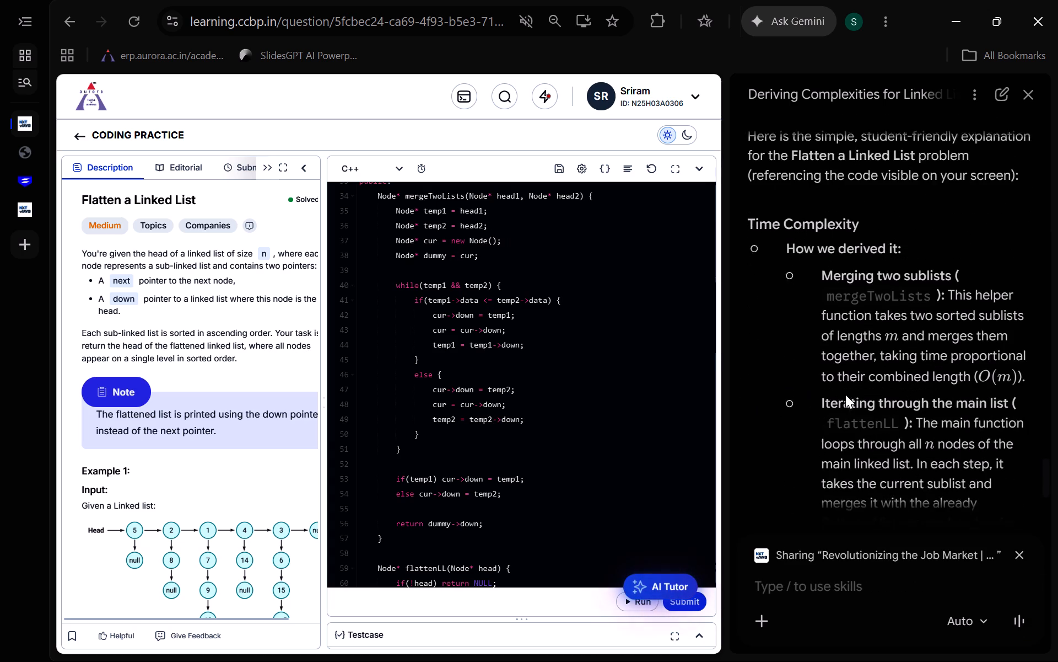
scroll(845, 394, down, 1)
drag(748, 177, 883, 549)
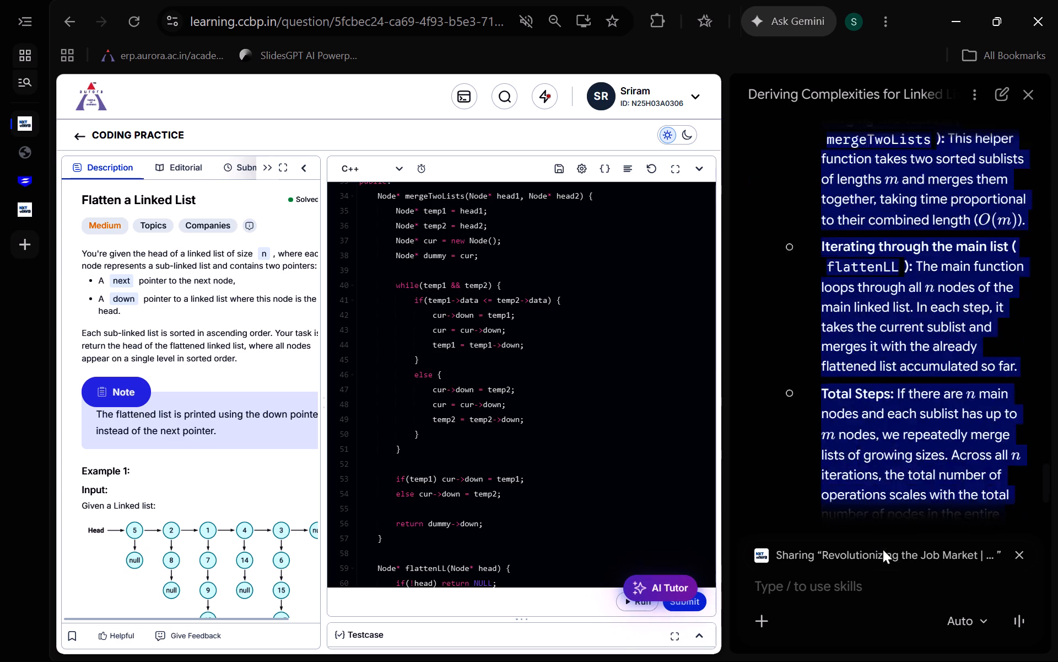
drag(883, 549, 929, 485)
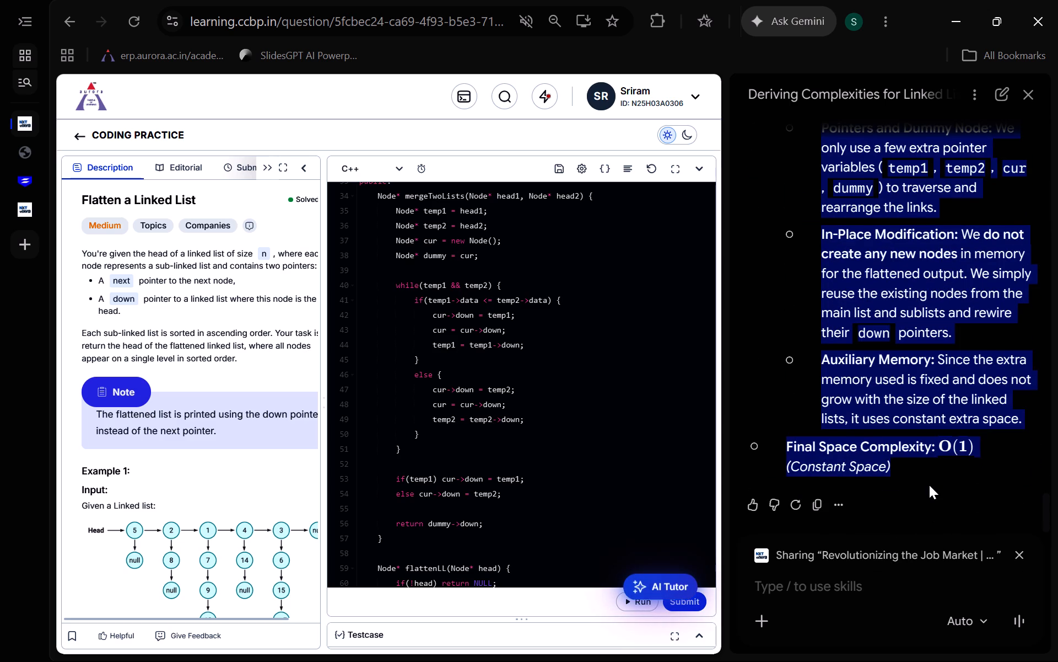
key(ctrl+c)
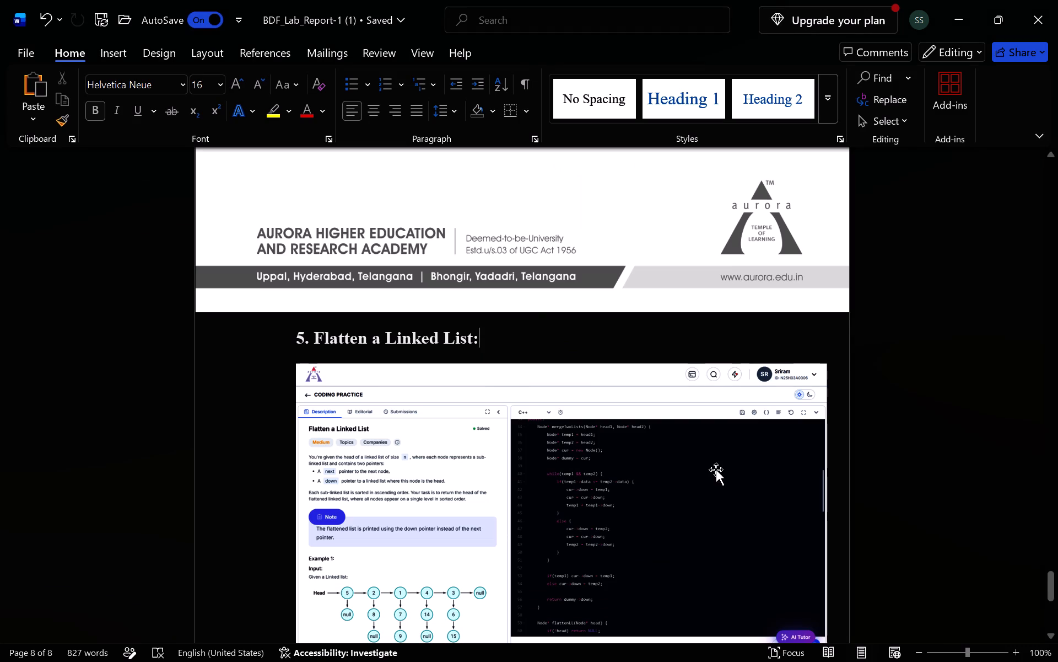
Switch to Word and paste the copied complexity explanation below the Flatten a Linked List screenshot.
scroll(714, 468, down, 1)
key(Return)
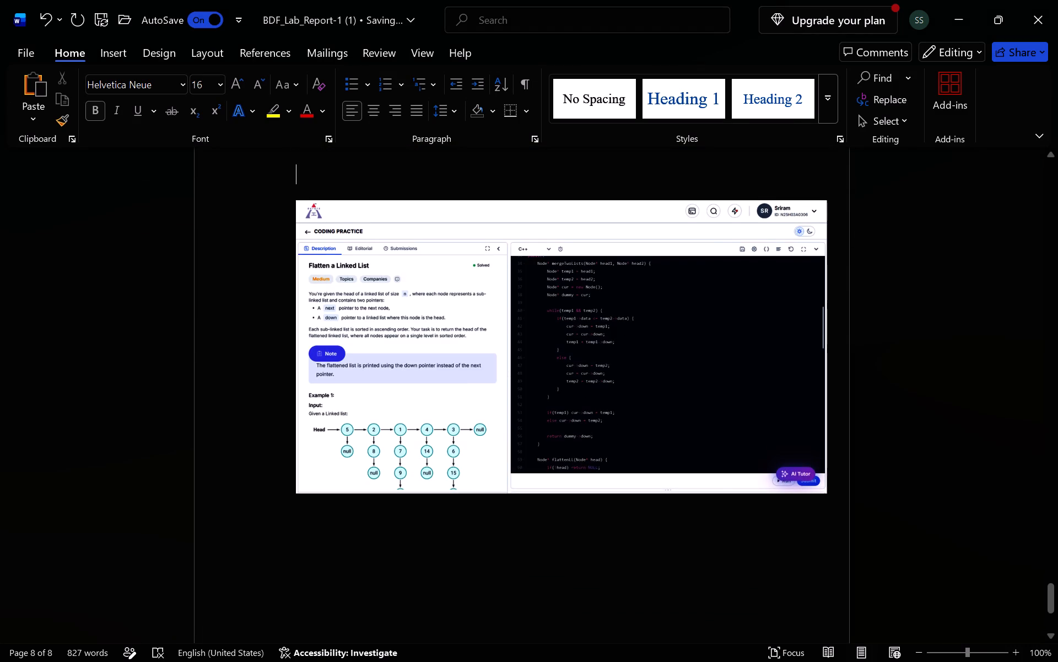
key(ctrl+z)
click(609, 563)
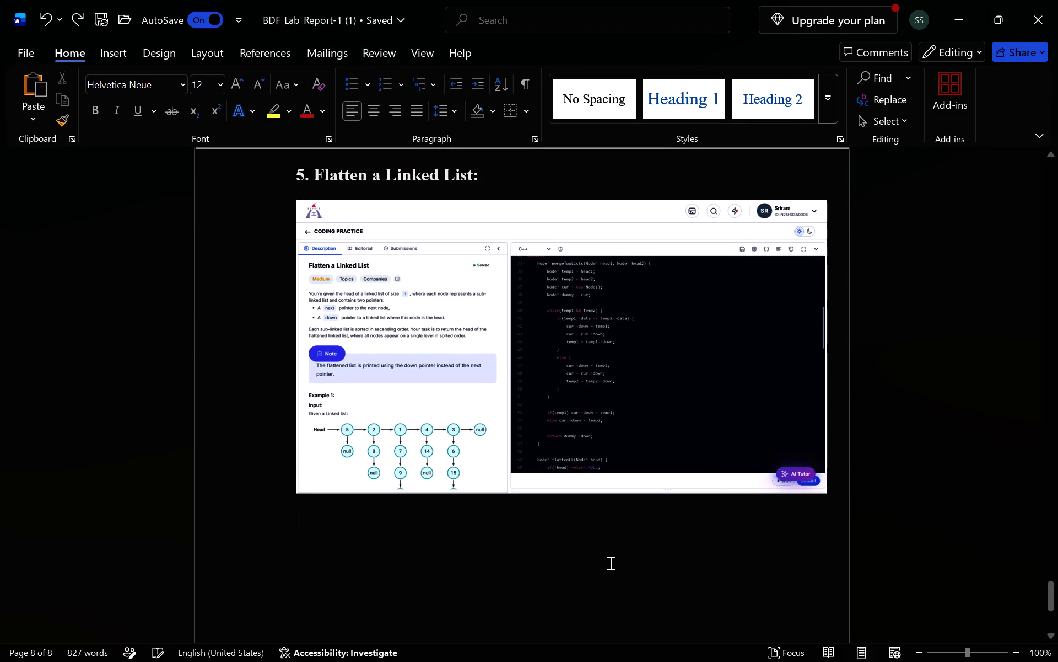
key(ctrl+v)
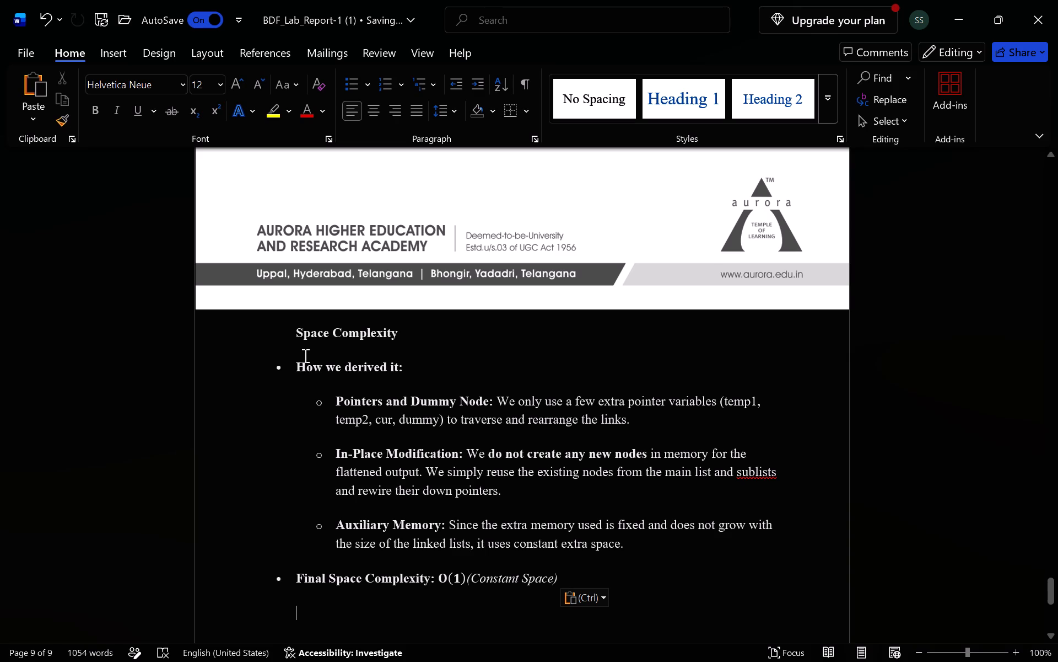
Add a colon after the pasted Space Complexity heading and indent its whole bullet list by two steps.
click(400, 334)
key(shift+colon)
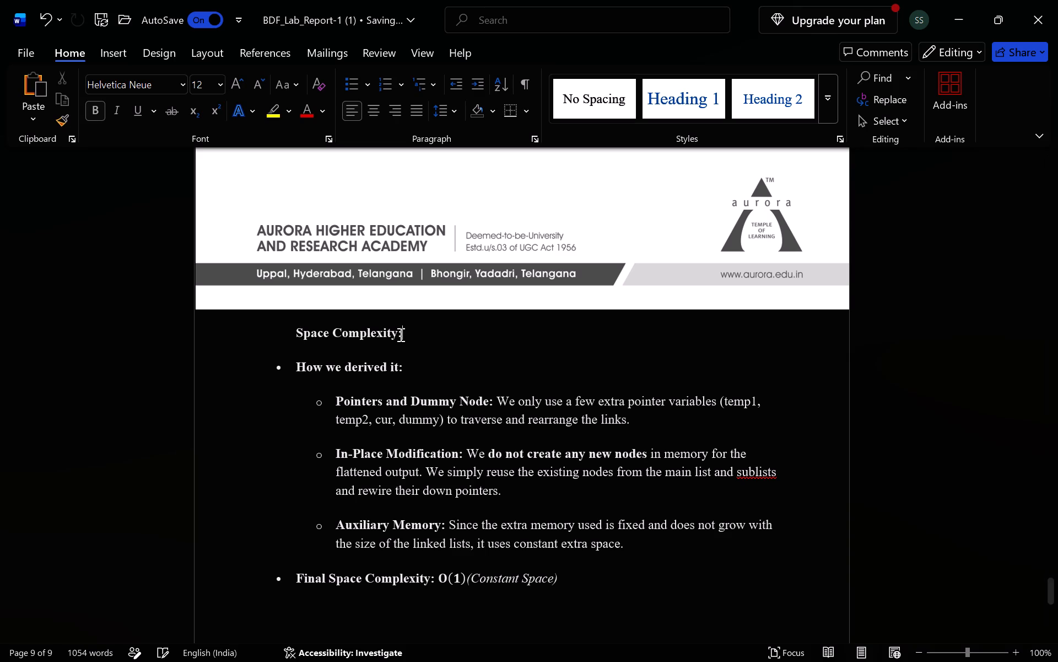
drag(257, 366, 612, 608)
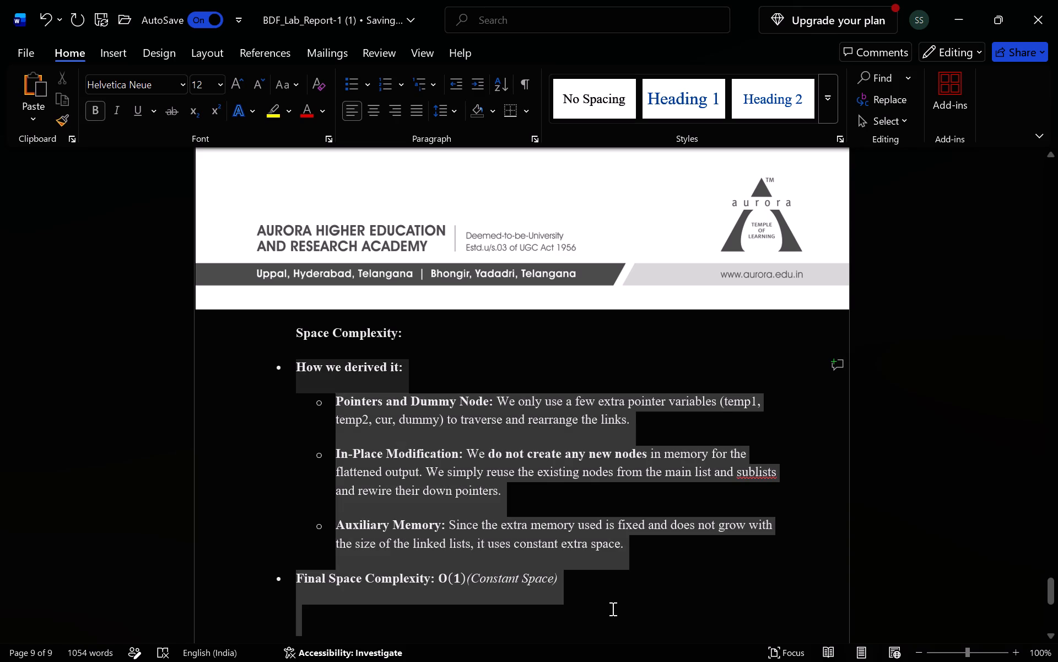
drag(612, 608, 613, 608)
key(Tab)
key(Tab)
click(514, 412)
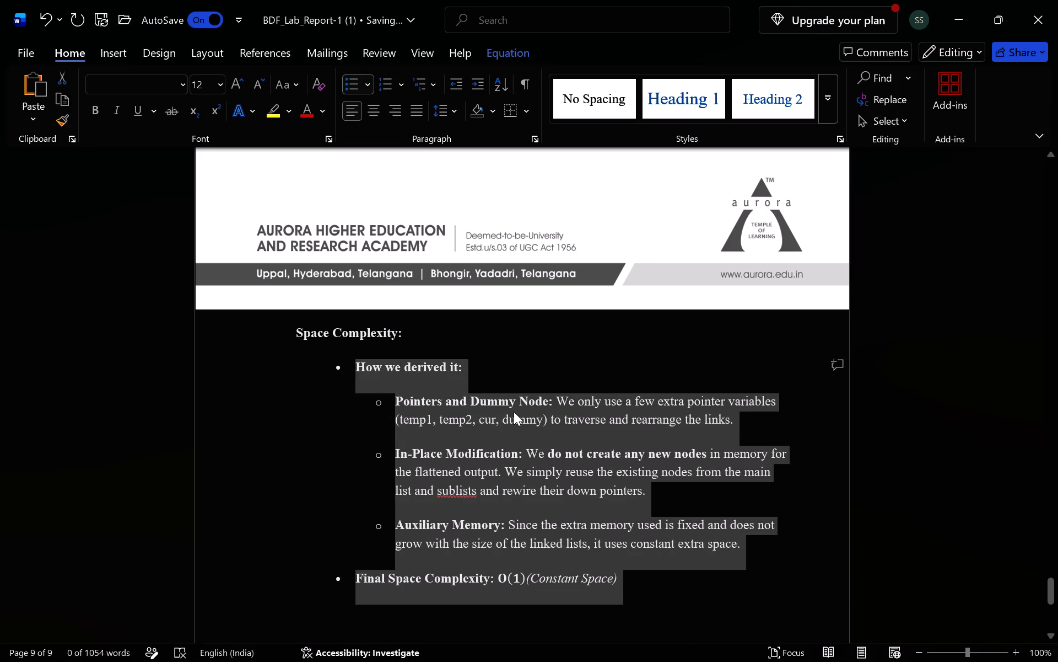
Indent the whole bullet list under the Flatten a Linked List problem's Time Complexity heading by two steps.
scroll(514, 412, up, 1)
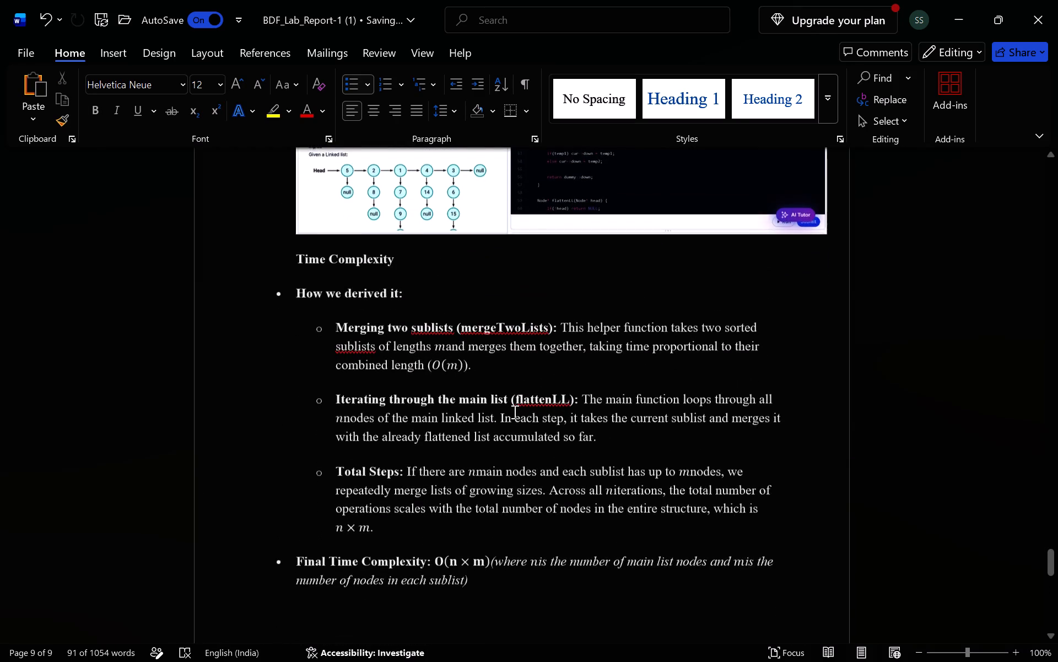
scroll(514, 412, up, 1)
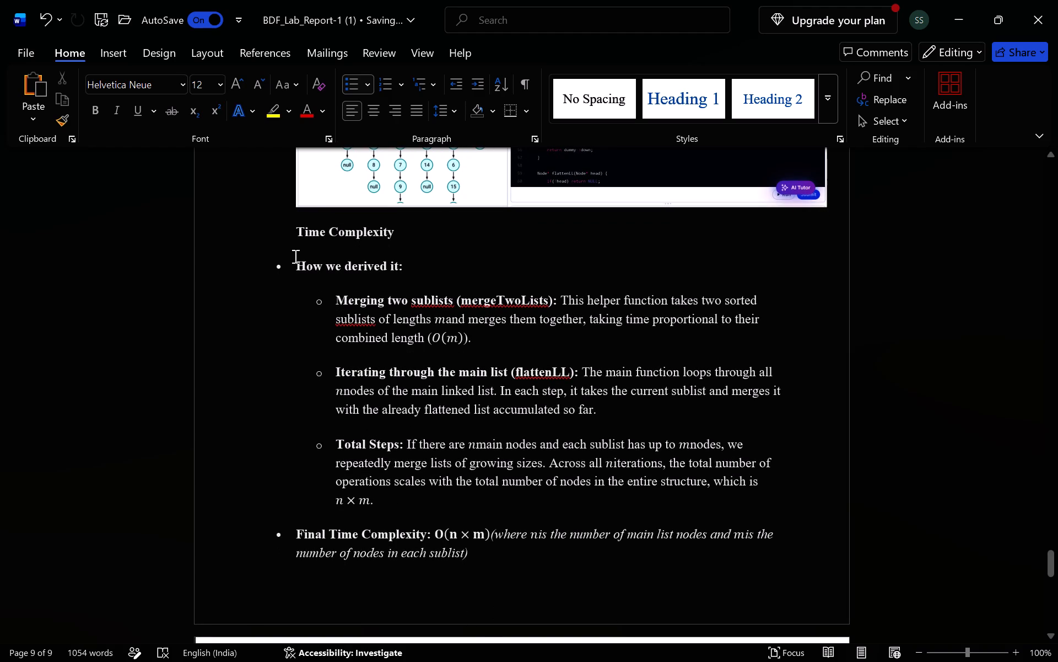
drag(276, 260, 533, 555)
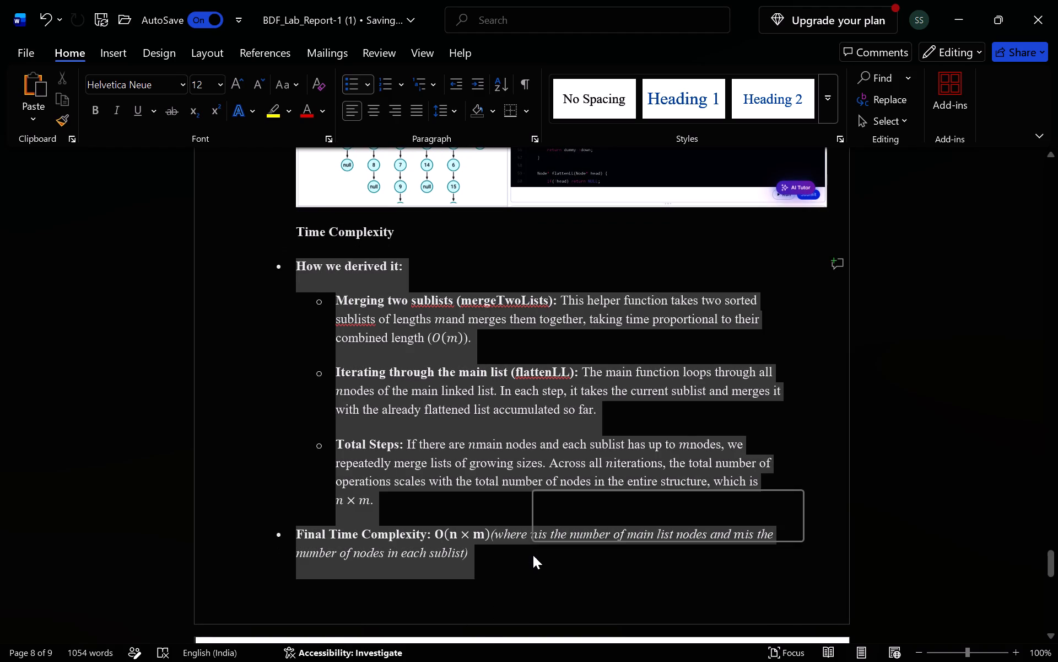
key(Tab)
key(Tab)
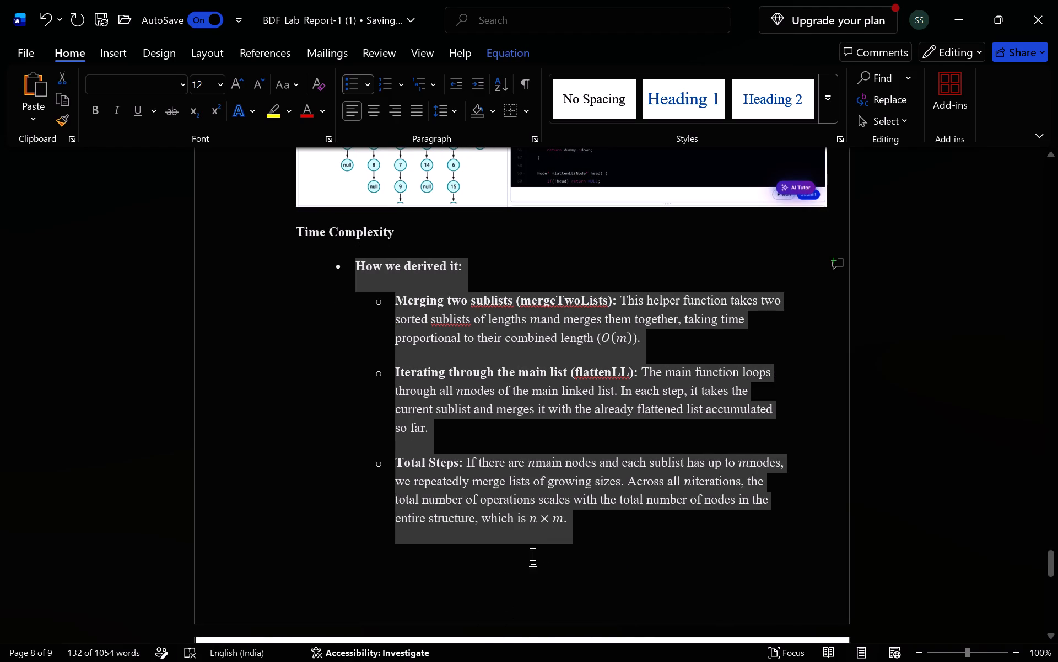
key(ctrl+z)
click(533, 555)
drag(533, 555, 276, 267)
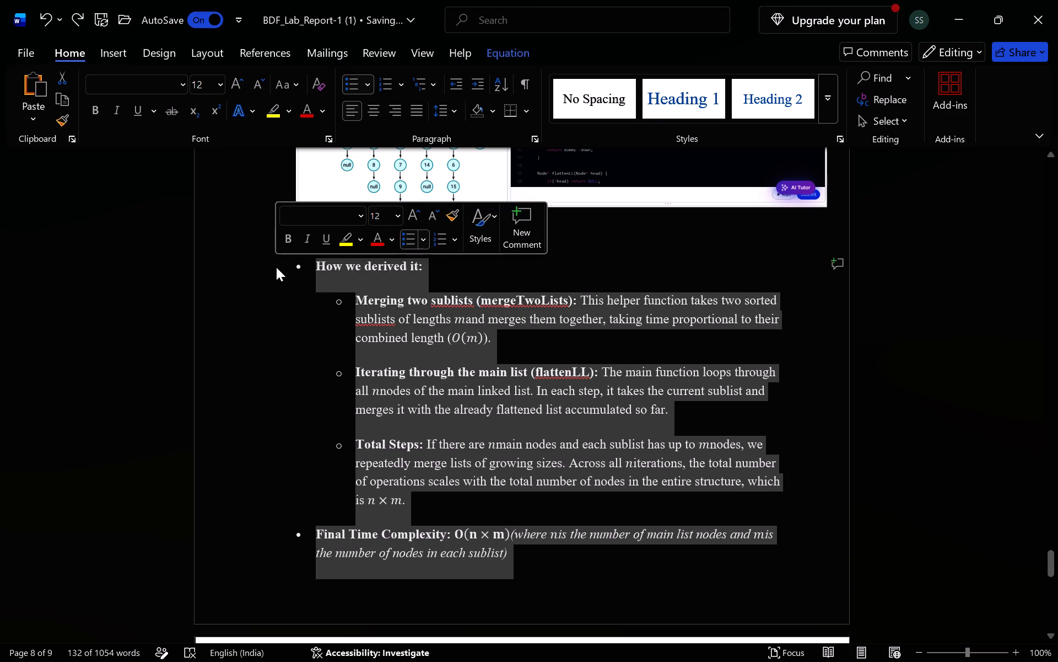
key(Tab)
click(604, 524)
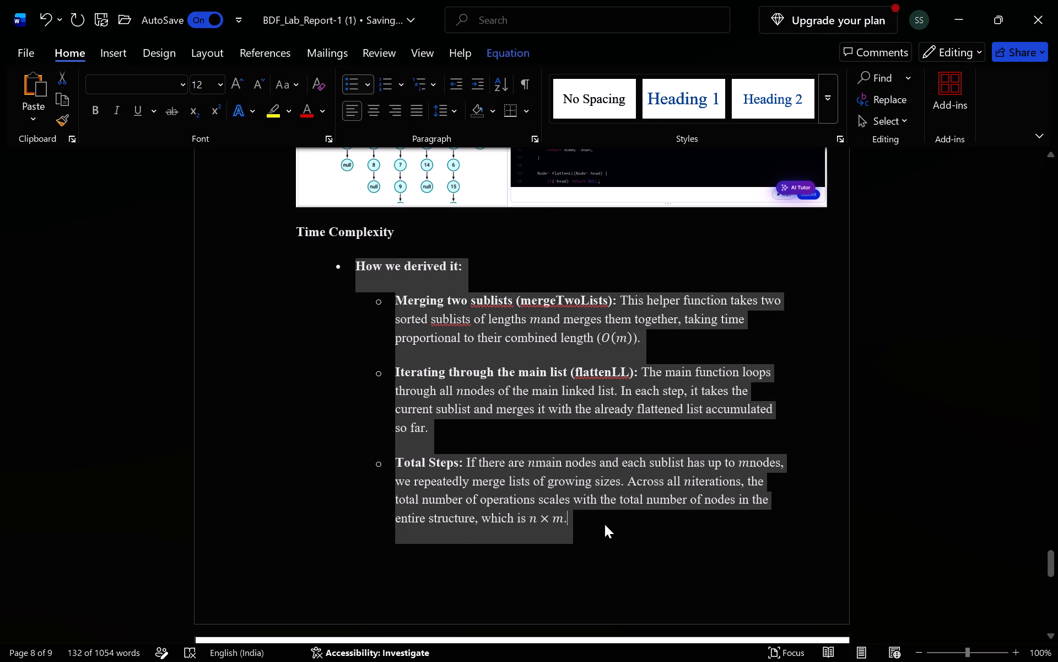
Add a colon after the Time Complexity heading and set the heading's font size to 14.
click(403, 235)
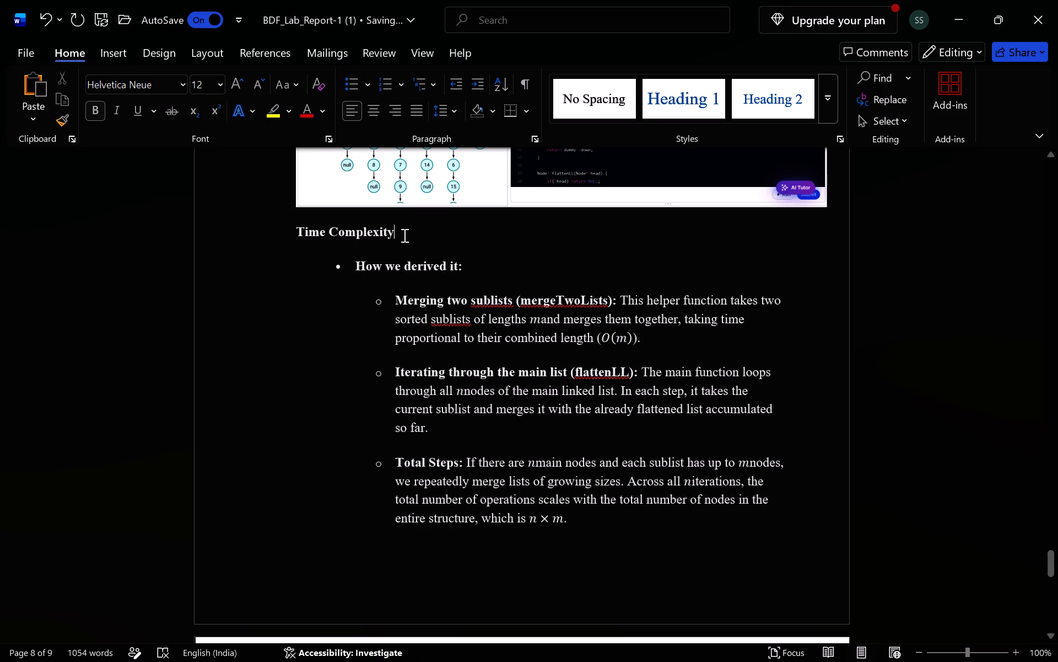
key(shift+colon)
drag(403, 235, 272, 215)
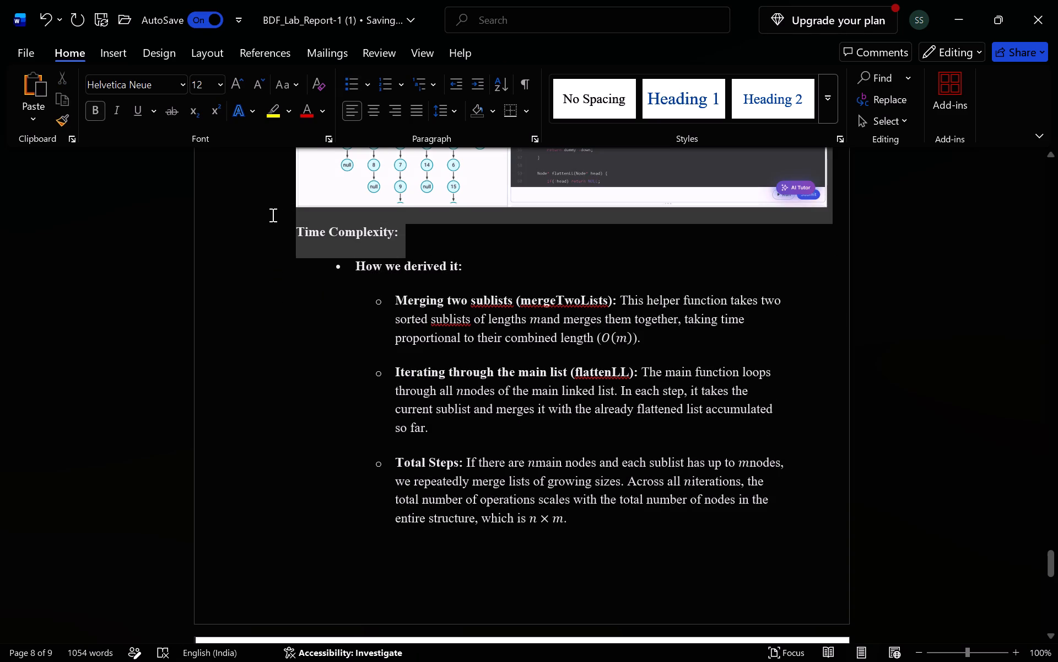
drag(272, 215, 280, 232)
click(404, 179)
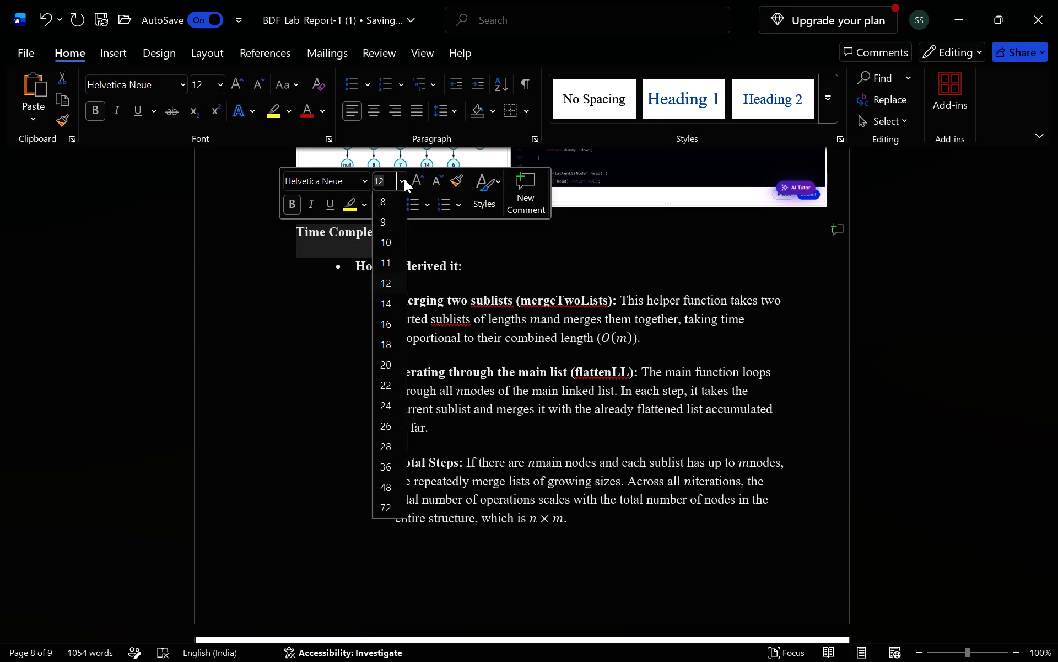
click(392, 295)
click(509, 490)
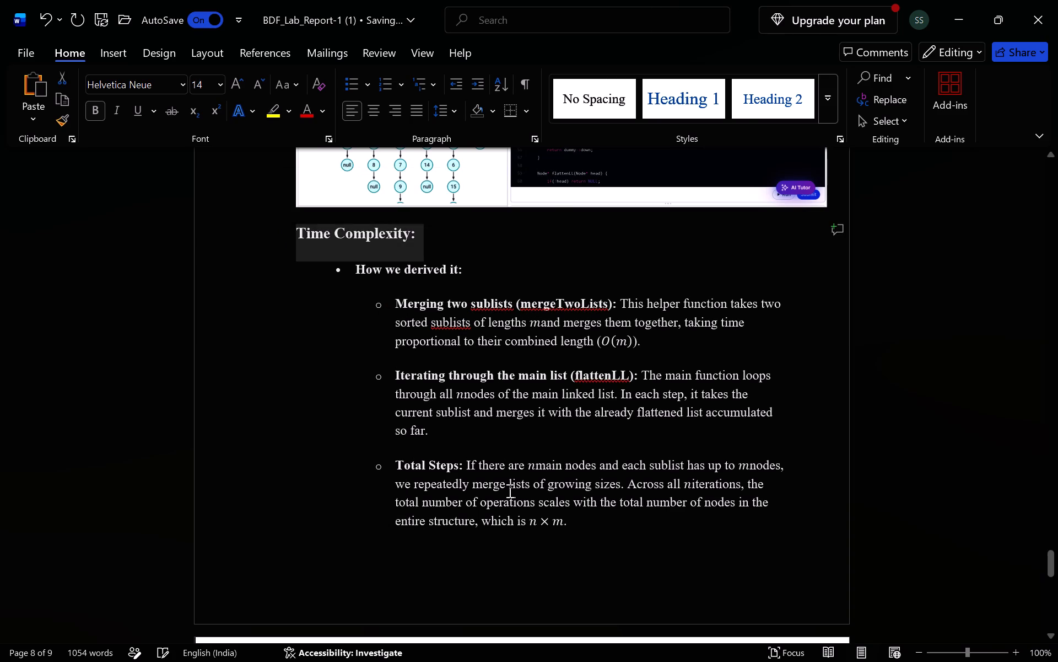
Set the font size of the Flatten a Linked List problem's "Space Complexity:" heading to 14.
scroll(509, 490, down, 1)
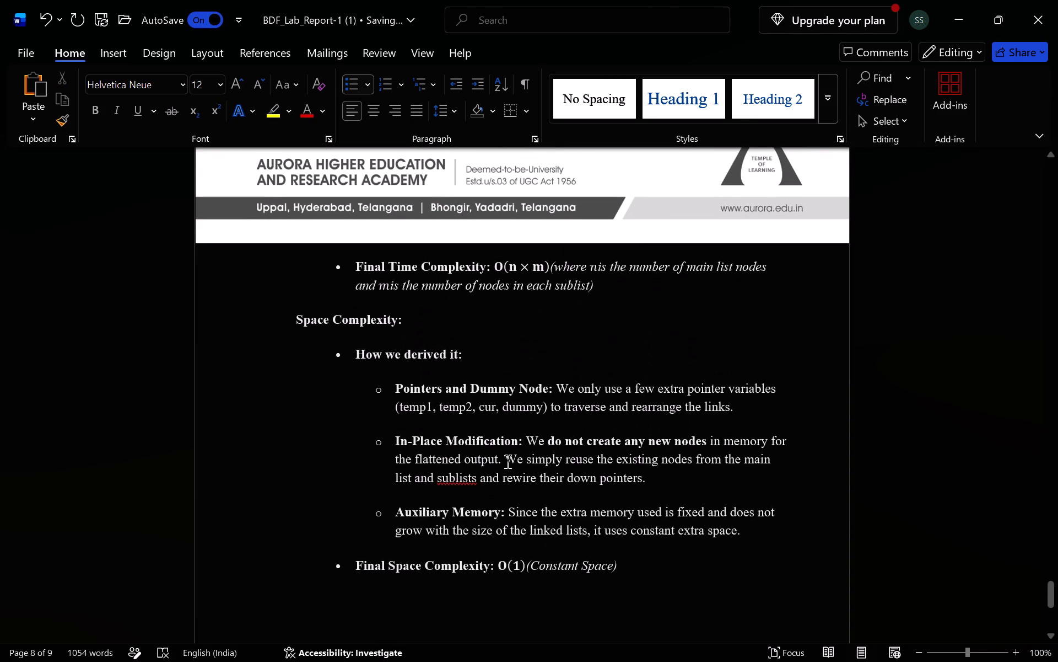
drag(413, 320, 302, 318)
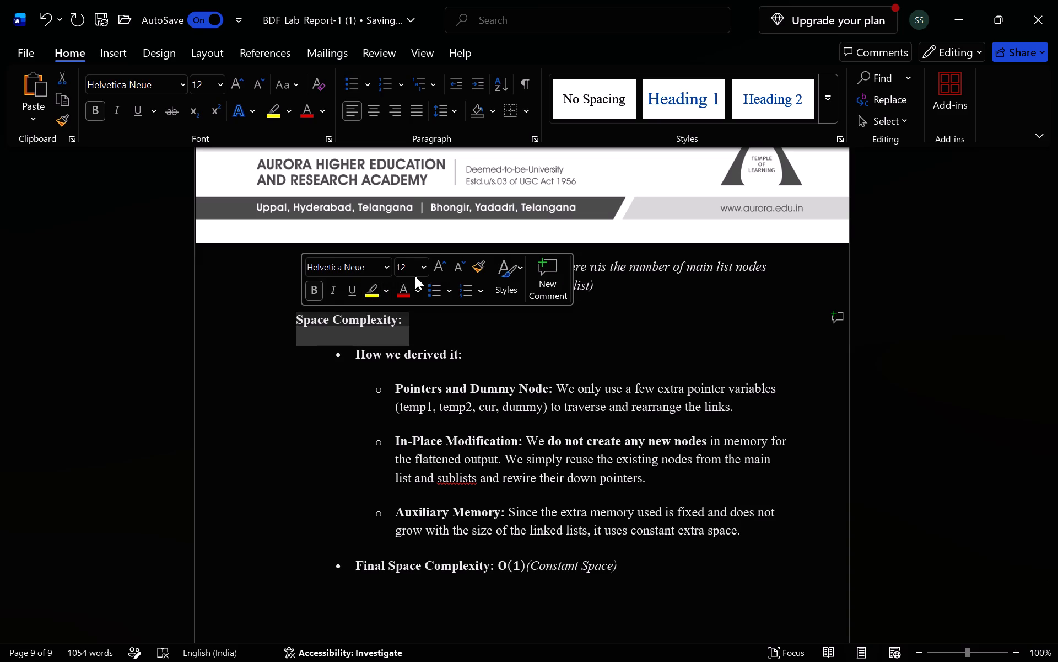
click(421, 268)
click(412, 395)
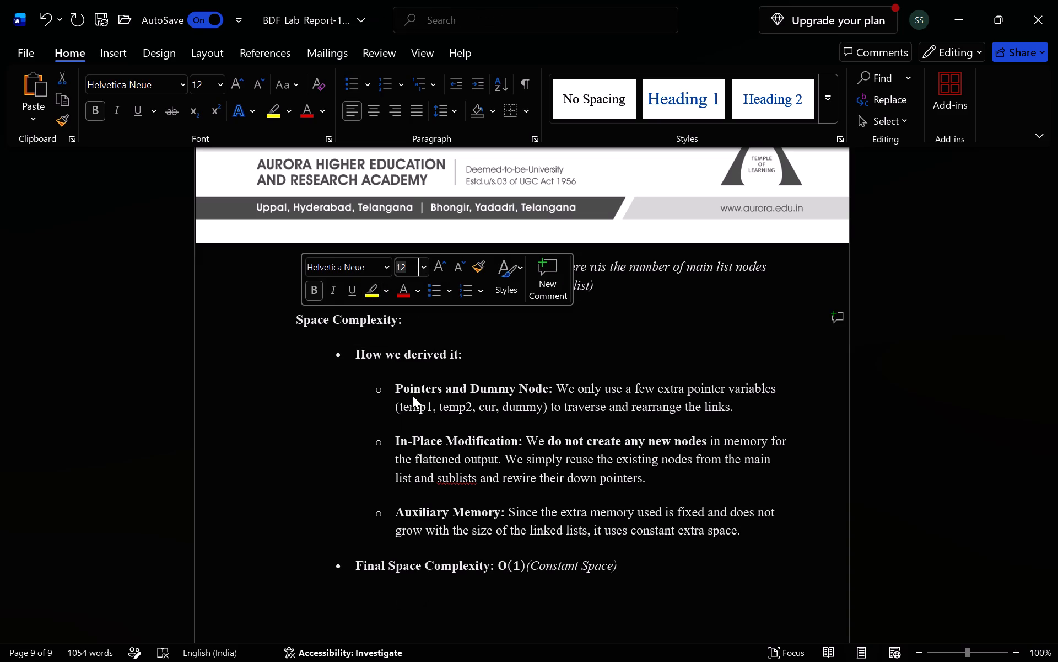
Insert a blank line without a bullet between the Final Time Complexity line and the Space Complexity heading.
click(626, 303)
key(Return)
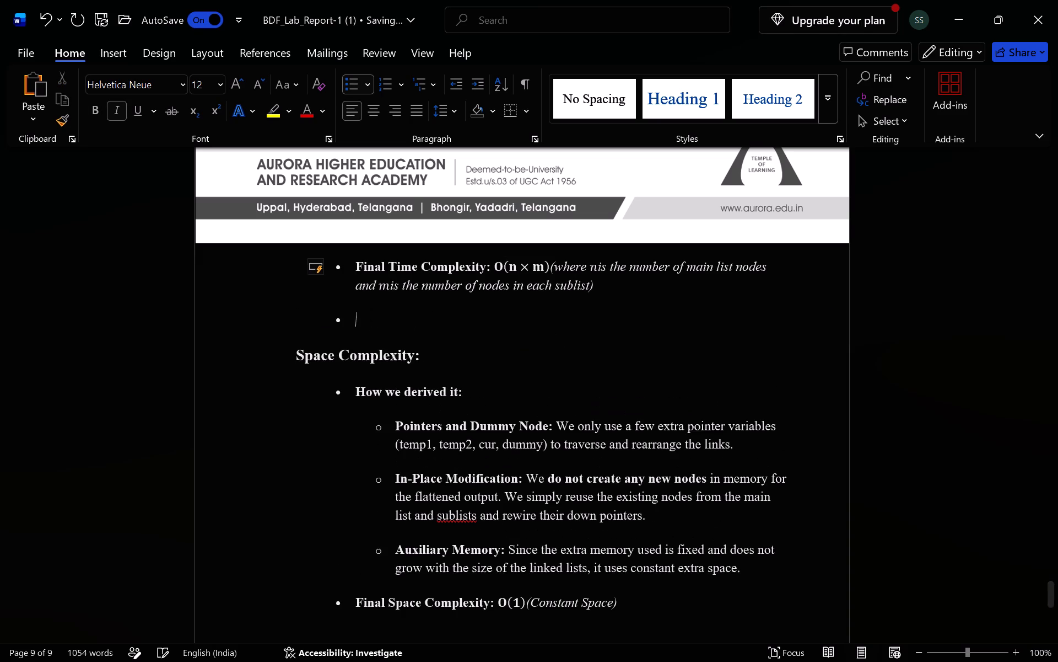
key(BackSpace)
Save the lab report document.
scroll(663, 544, down, 5)
scroll(663, 544, up, 16)
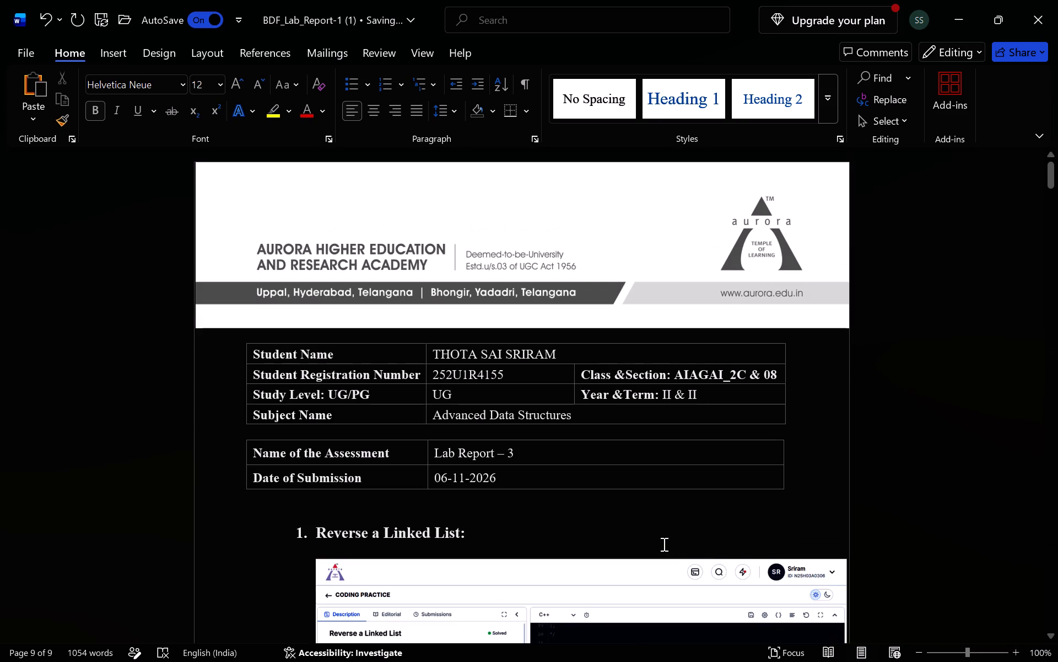
key(ctrl+s)
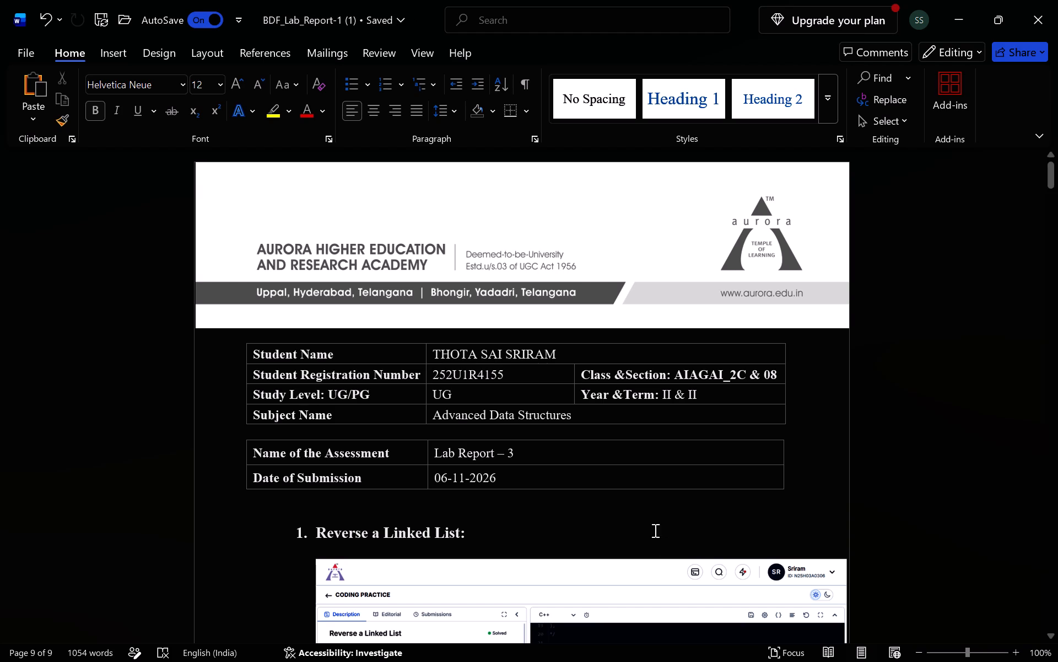
Review the lab report from the first problem through Flatten a Linked List, checking headings, screenshots and complexity sections.
scroll(675, 528, down, 1)
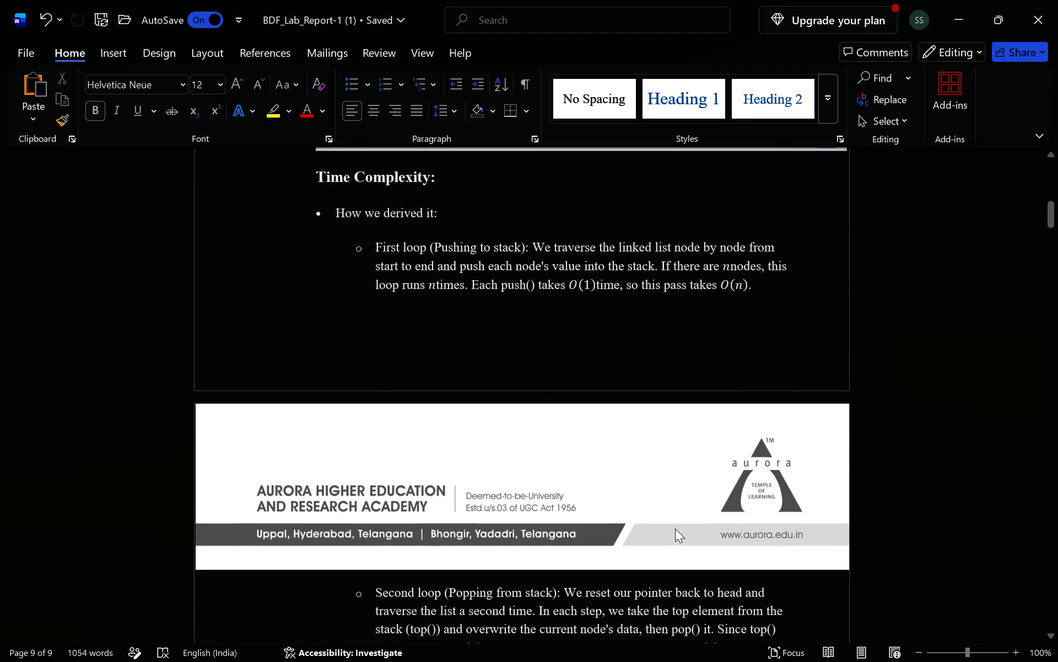
scroll(675, 528, down, 2)
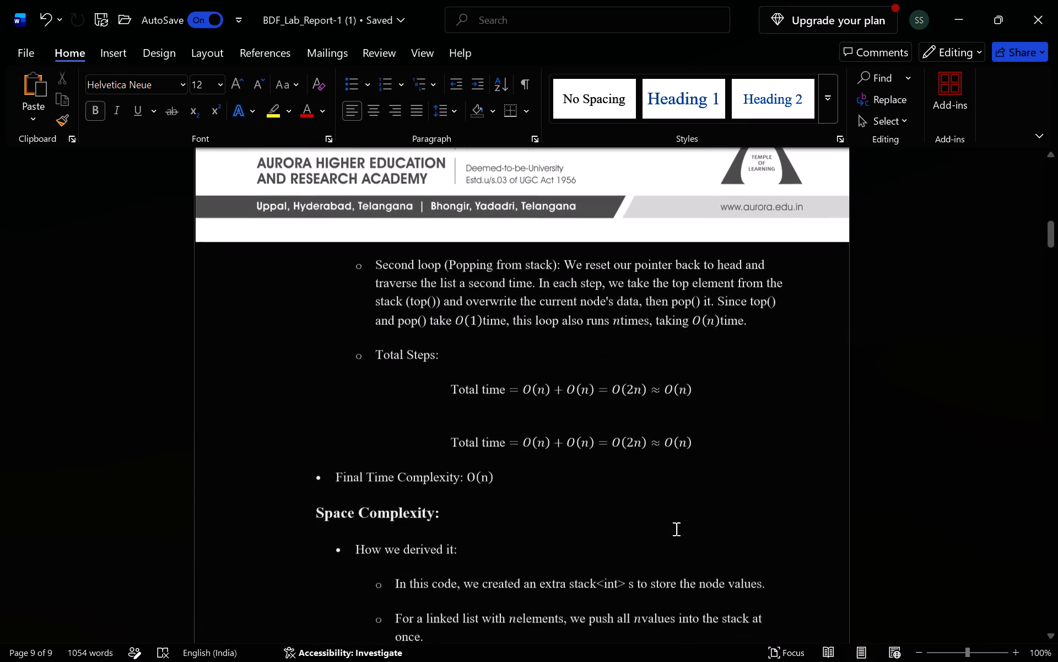
scroll(675, 528, down, 2)
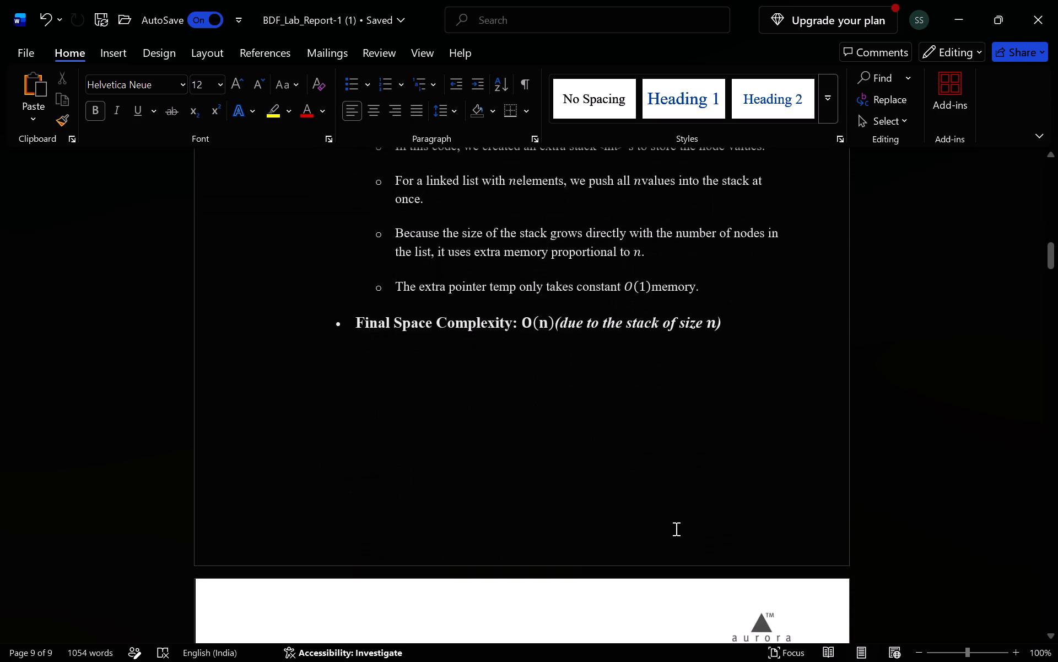
scroll(675, 528, down, 2)
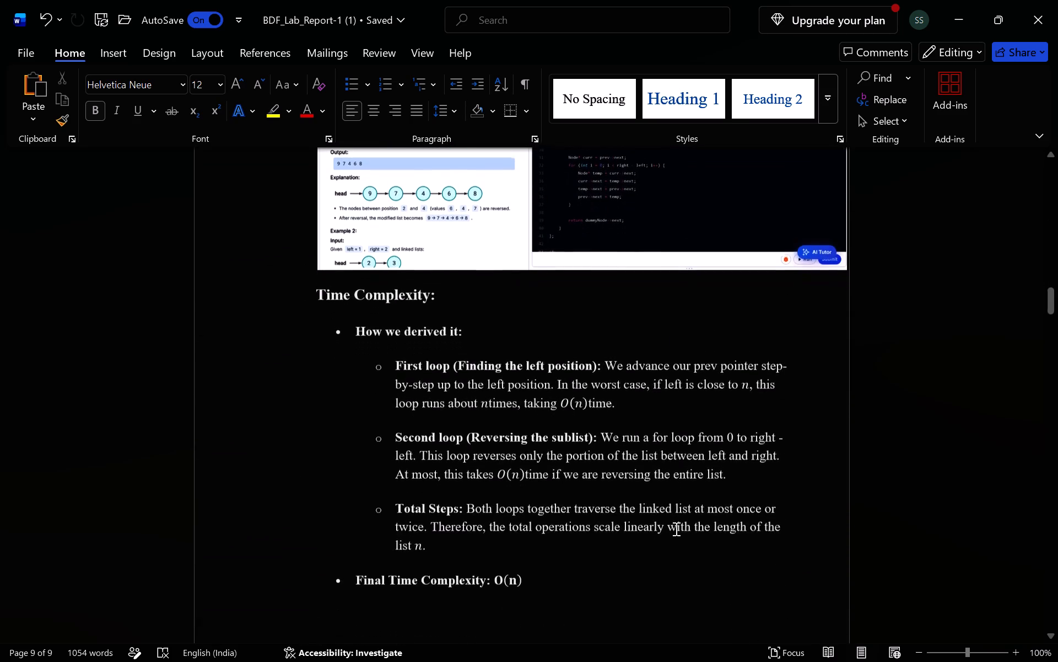
scroll(675, 528, down, 3)
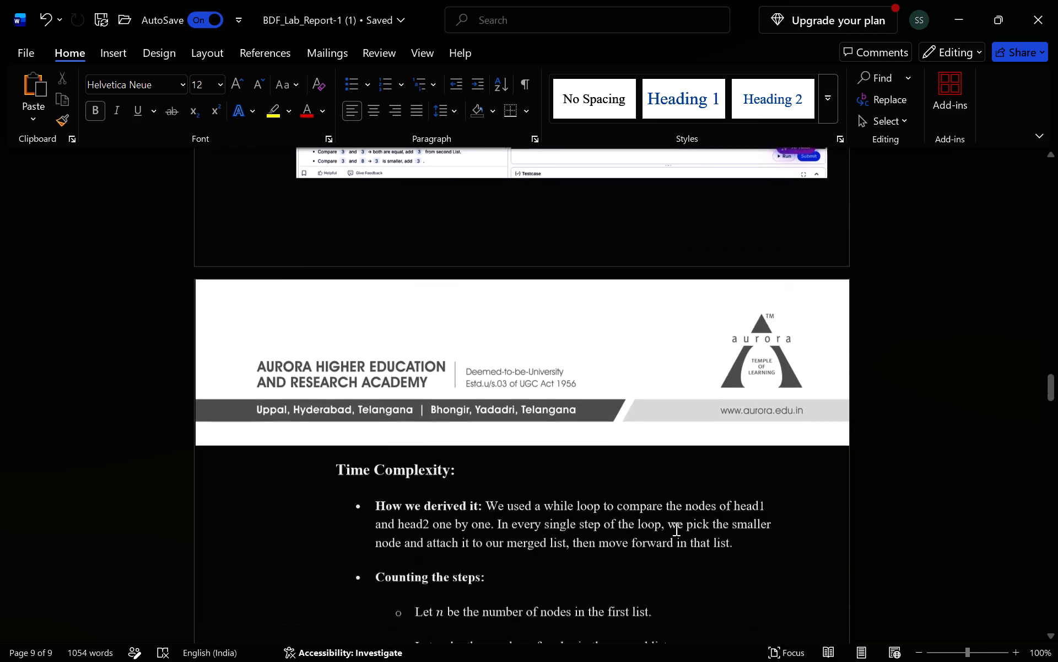
scroll(675, 528, down, 2)
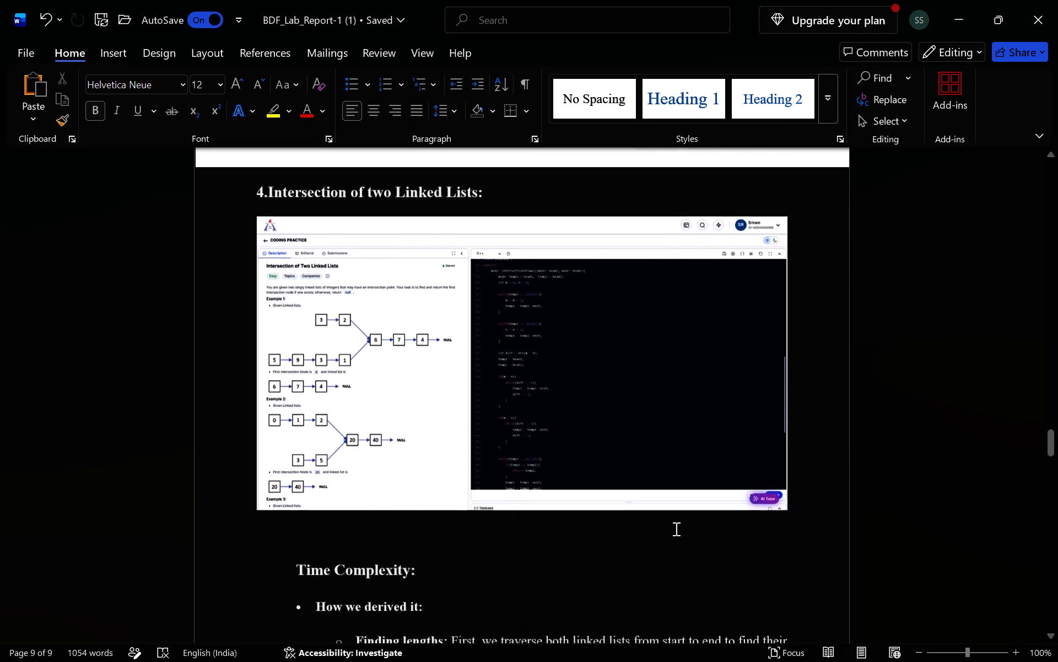
scroll(675, 528, down, 2)
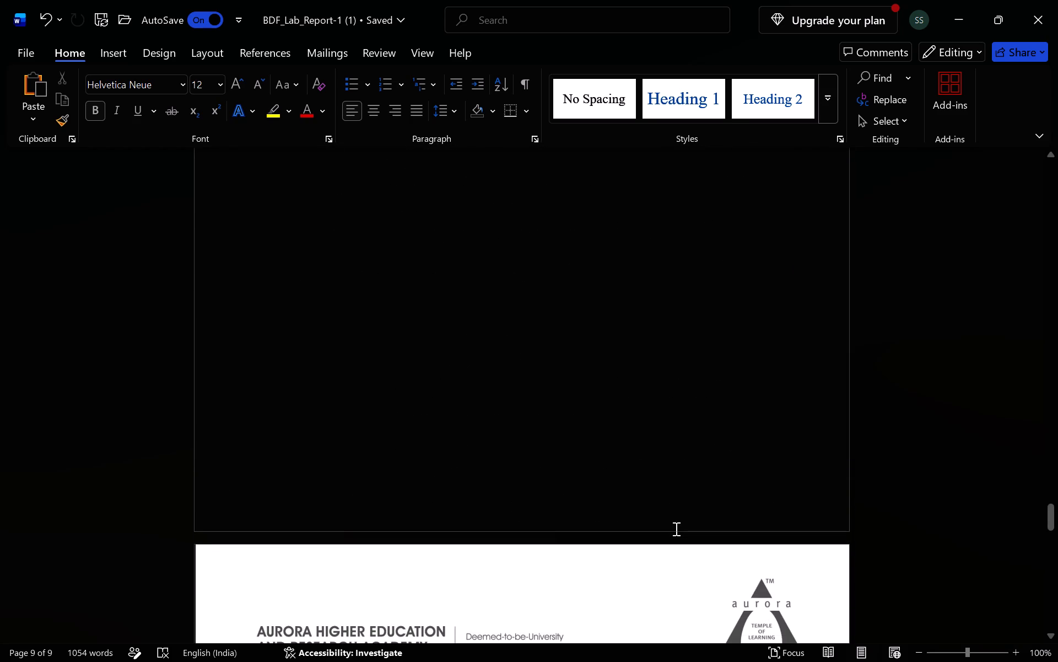
scroll(675, 528, down, 1)
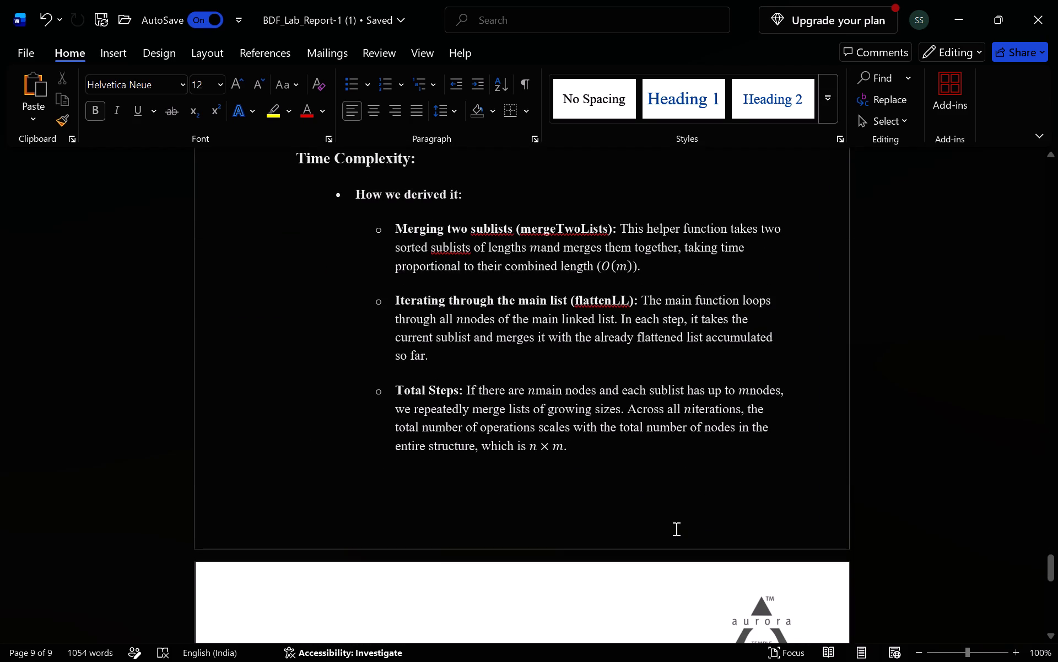
Save a copy of the lab report as a PDF named AFD_Labreport_3 in the Advanced_DSA folder.
click(35, 45)
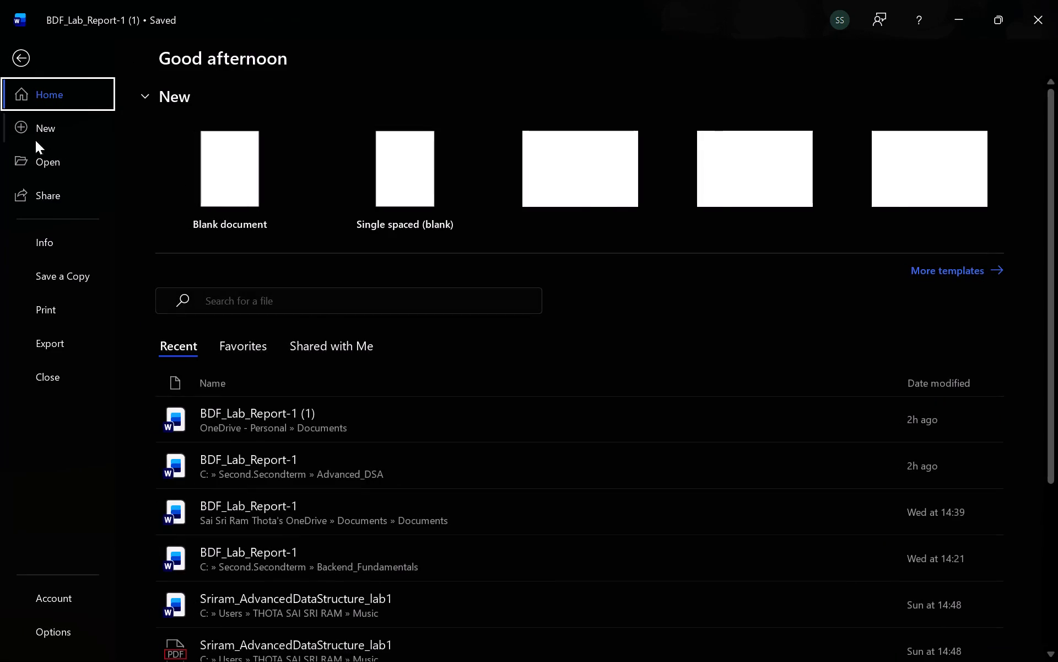
click(53, 282)
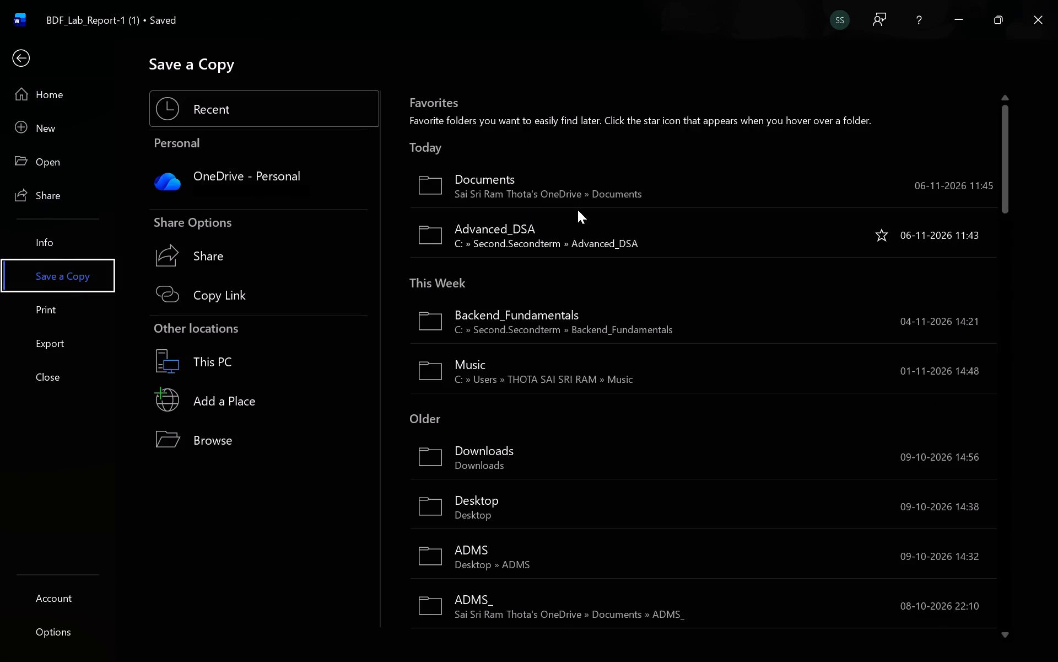
double_click(640, 238)
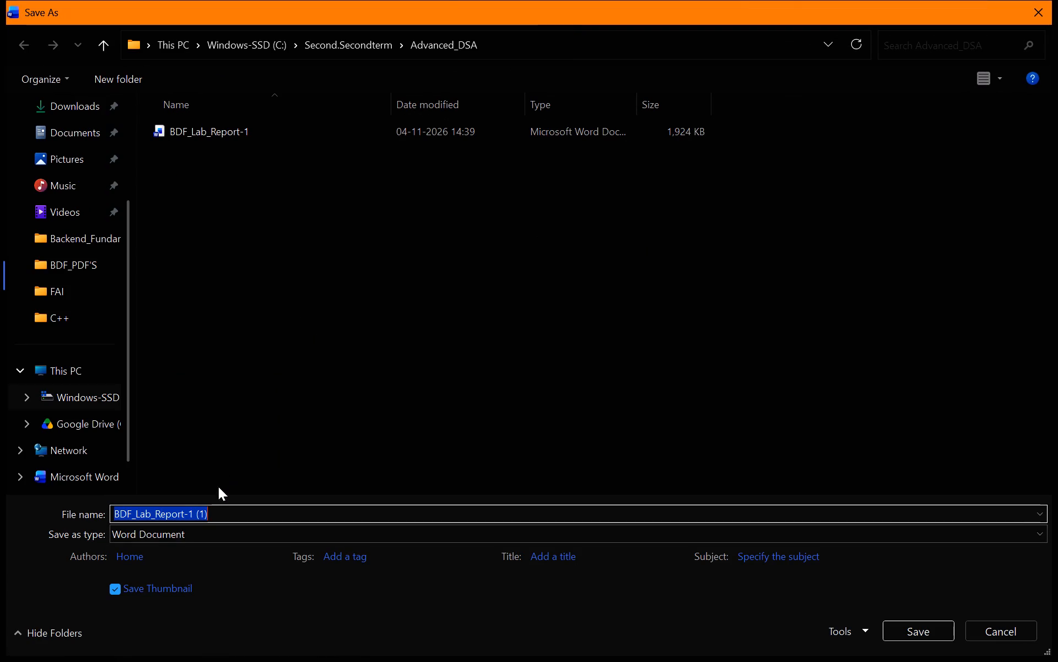
click(212, 528)
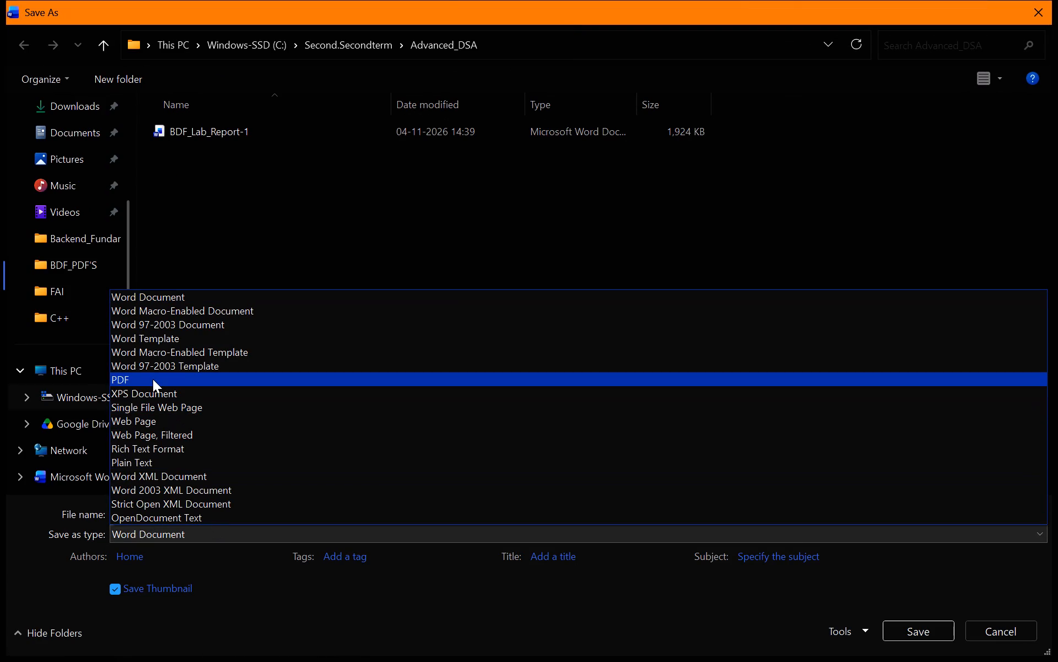
click(153, 379)
click(215, 467)
key(BackSpace)
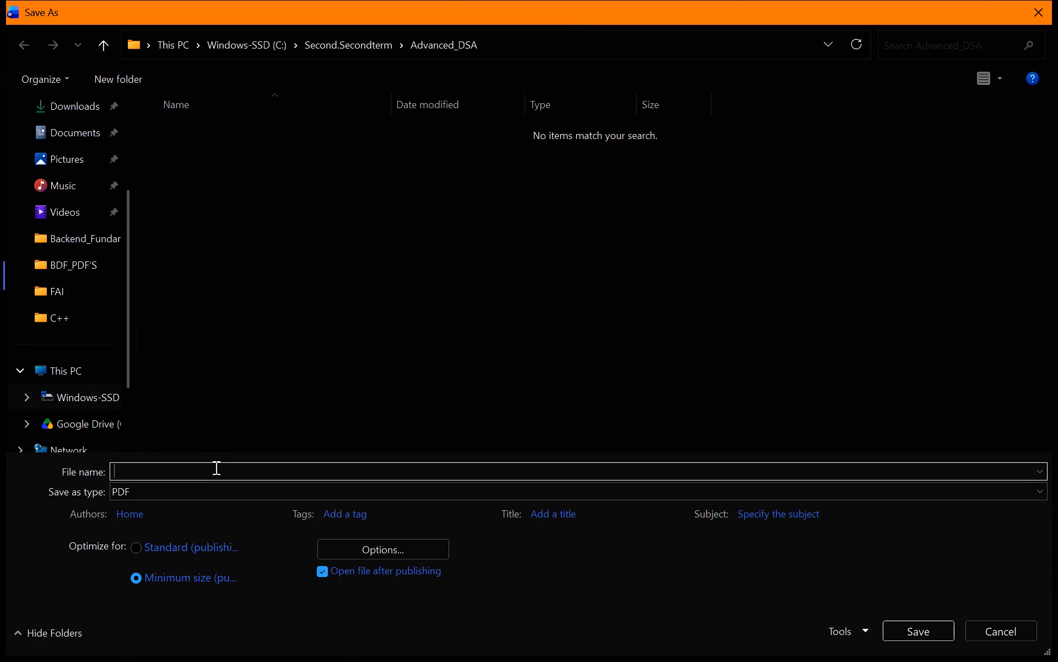
text(AFD_)
text(Labreo)
key(BackSpace)
text(port_3)
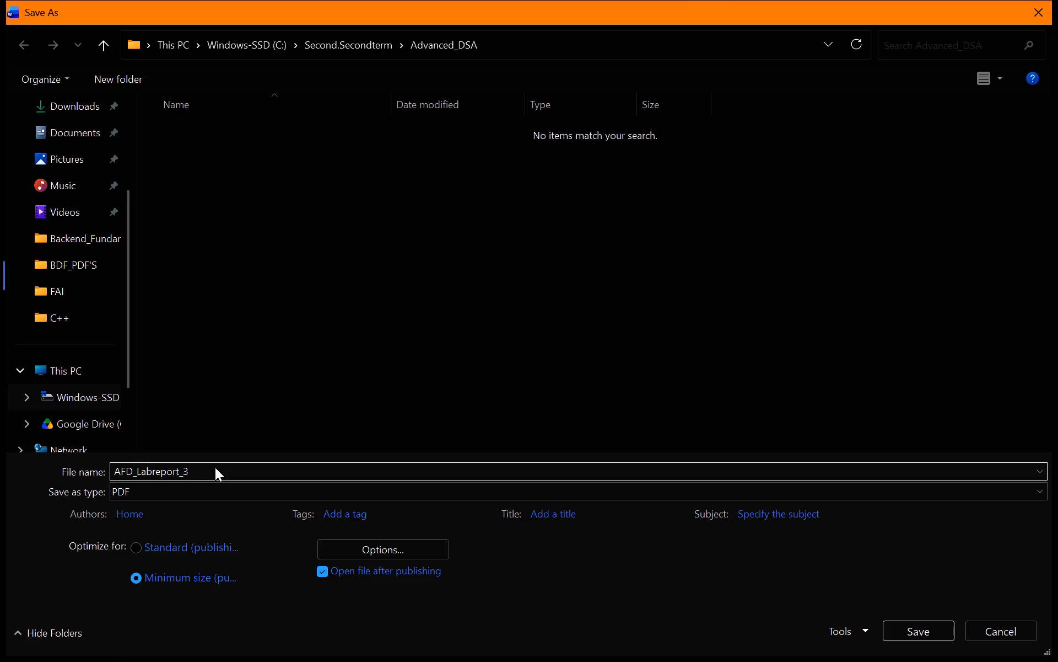
key(Return)
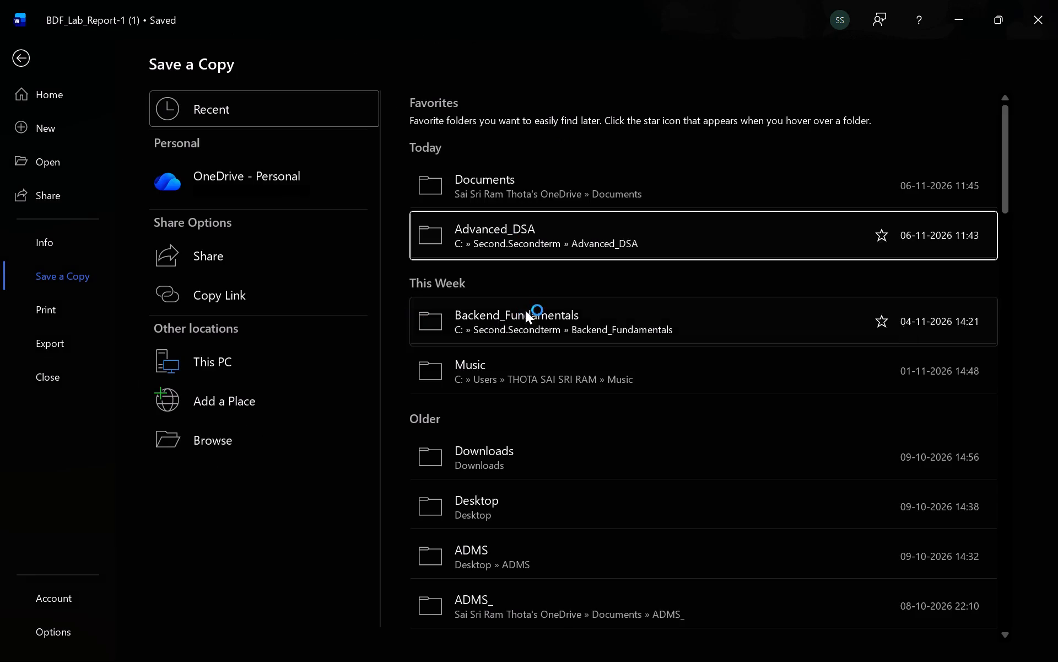
Look through the exported AFD_Labreport_3 PDF to its last page, close it and return to the Word report.
scroll(603, 356, down, 8)
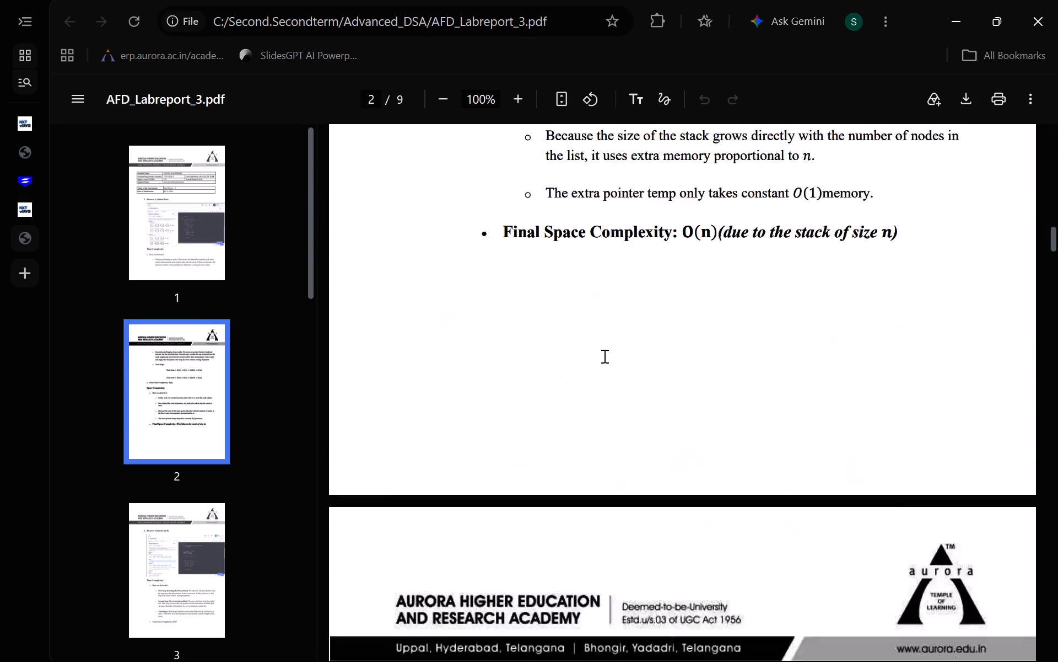
scroll(603, 356, down, 19)
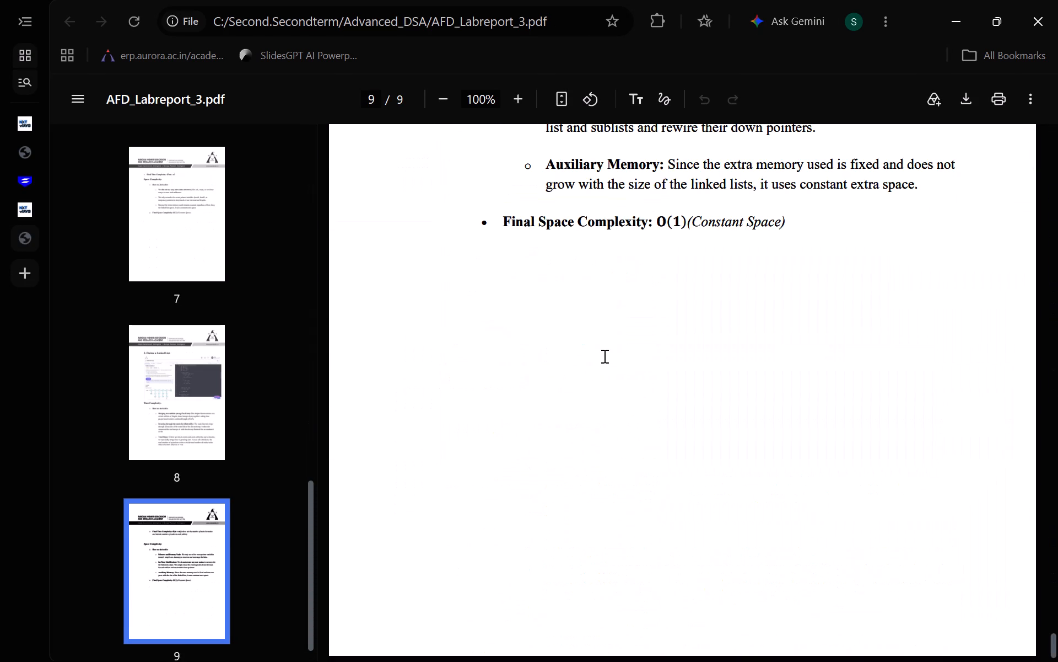
scroll(603, 356, down, 2)
key(ctrl+w)
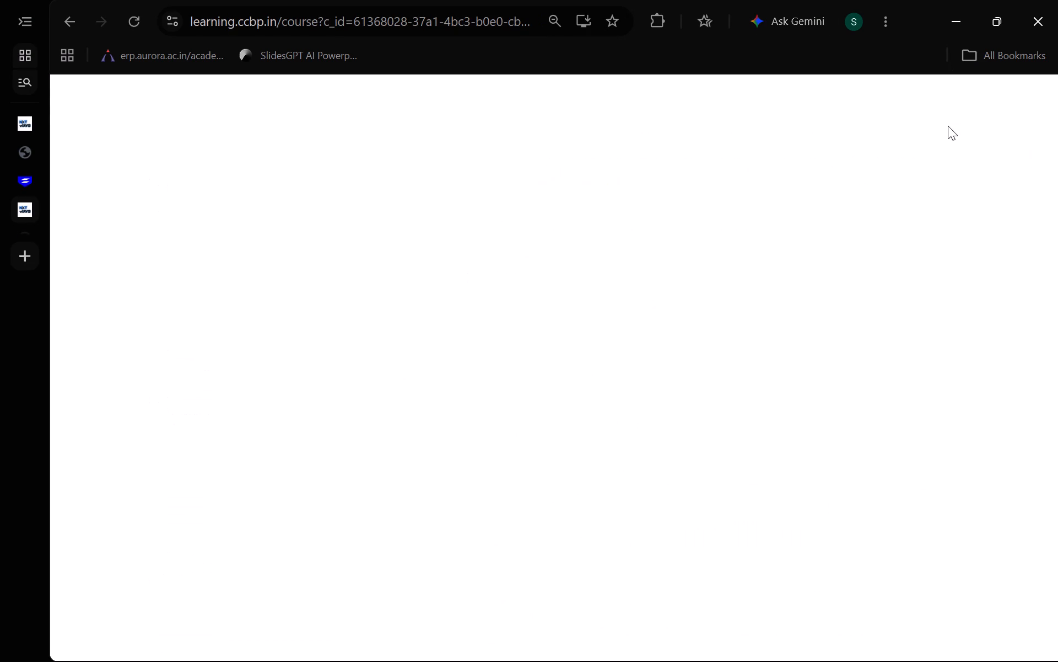
click(974, 0)
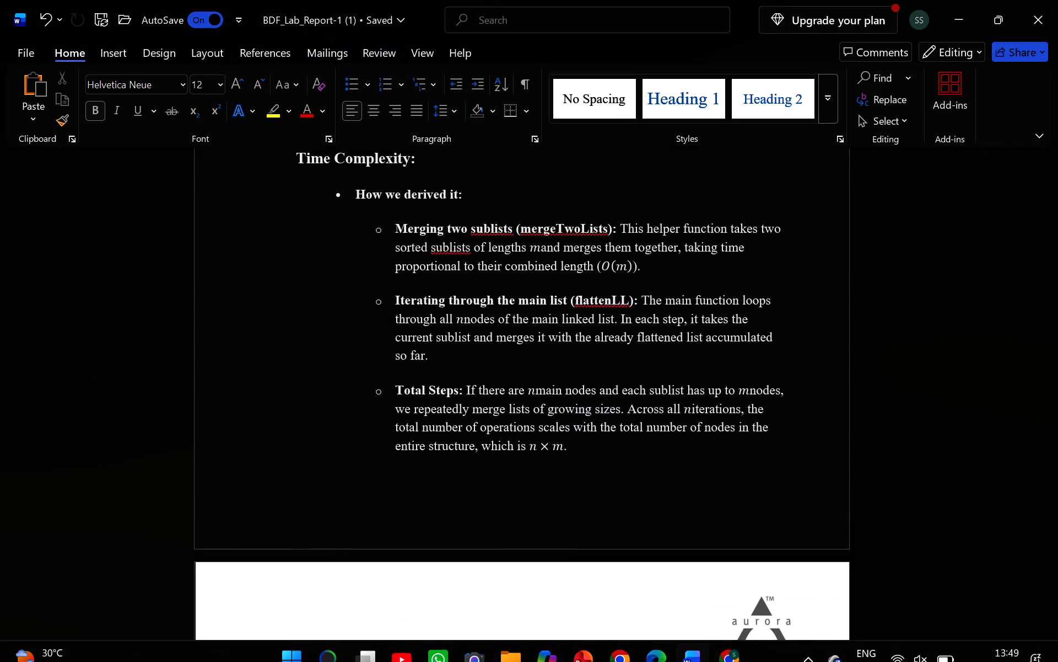
Save the lab report document and close it.
click(822, 200)
key(ctrl+s)
click(1057, 0)
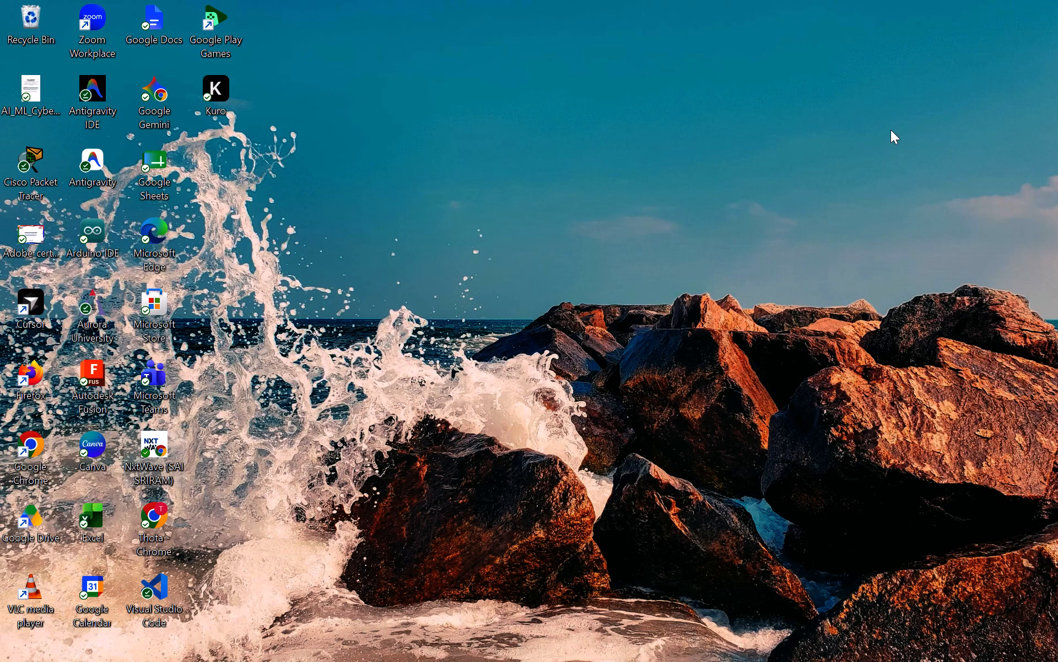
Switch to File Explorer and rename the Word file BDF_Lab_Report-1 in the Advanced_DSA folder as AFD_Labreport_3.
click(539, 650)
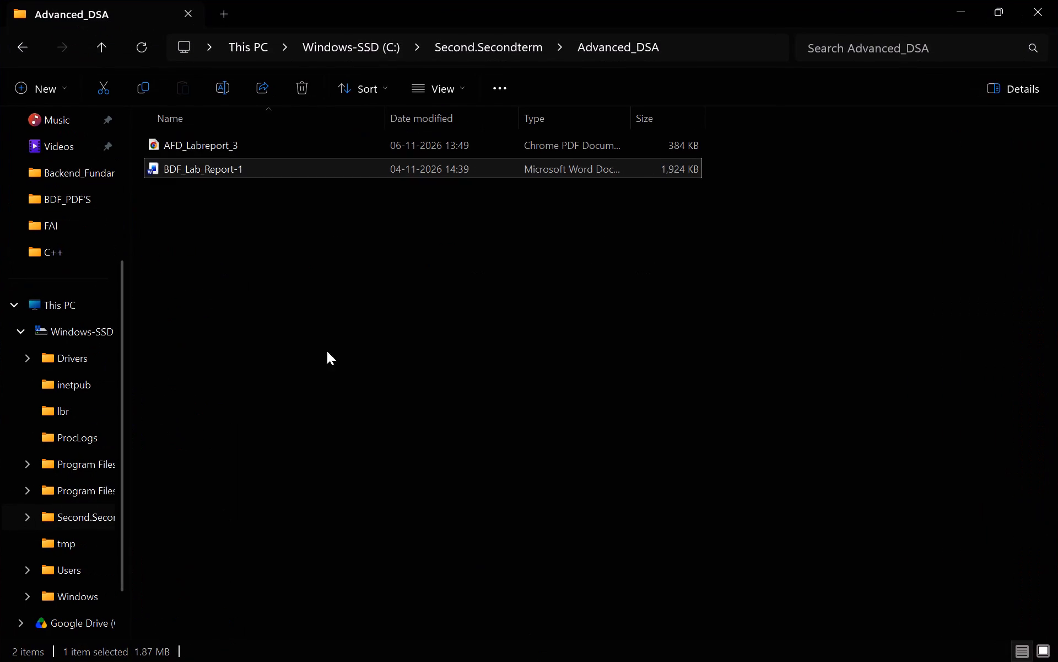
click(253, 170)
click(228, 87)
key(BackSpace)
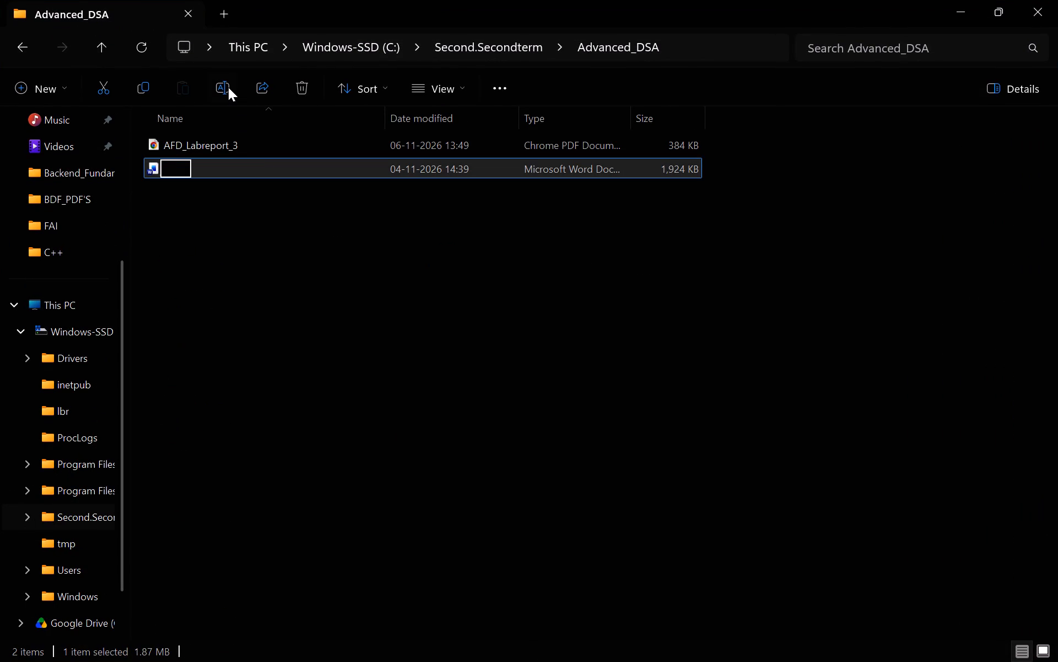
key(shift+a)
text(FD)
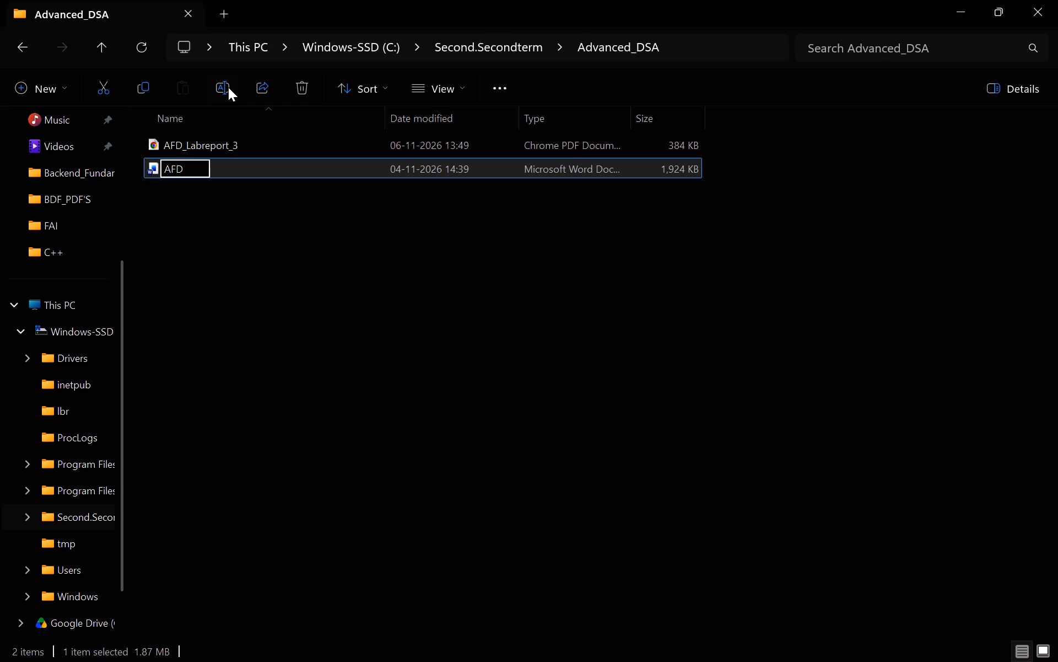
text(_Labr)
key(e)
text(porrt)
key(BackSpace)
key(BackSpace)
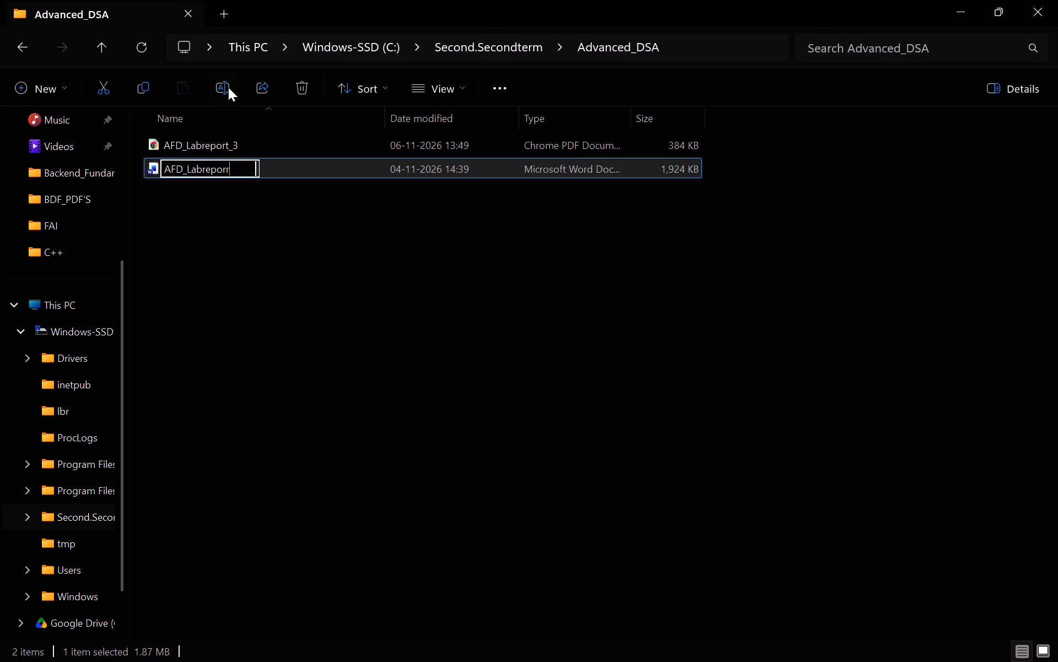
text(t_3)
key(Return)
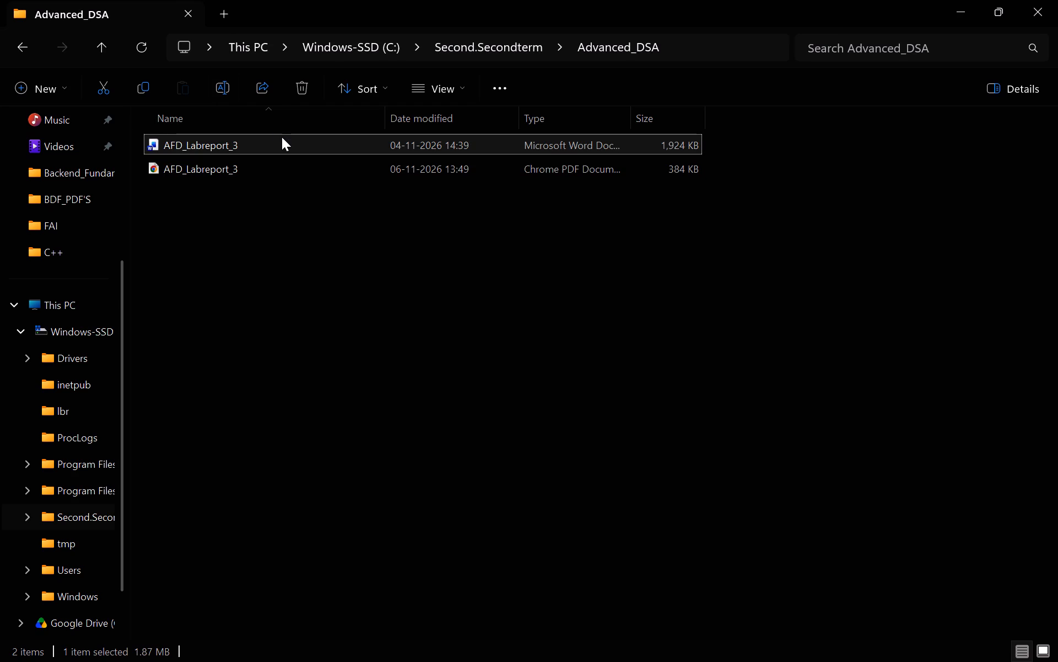
Open the AFD_Labreport_3 Word file to check which report it contains, and close it after viewing.
double_click(282, 139)
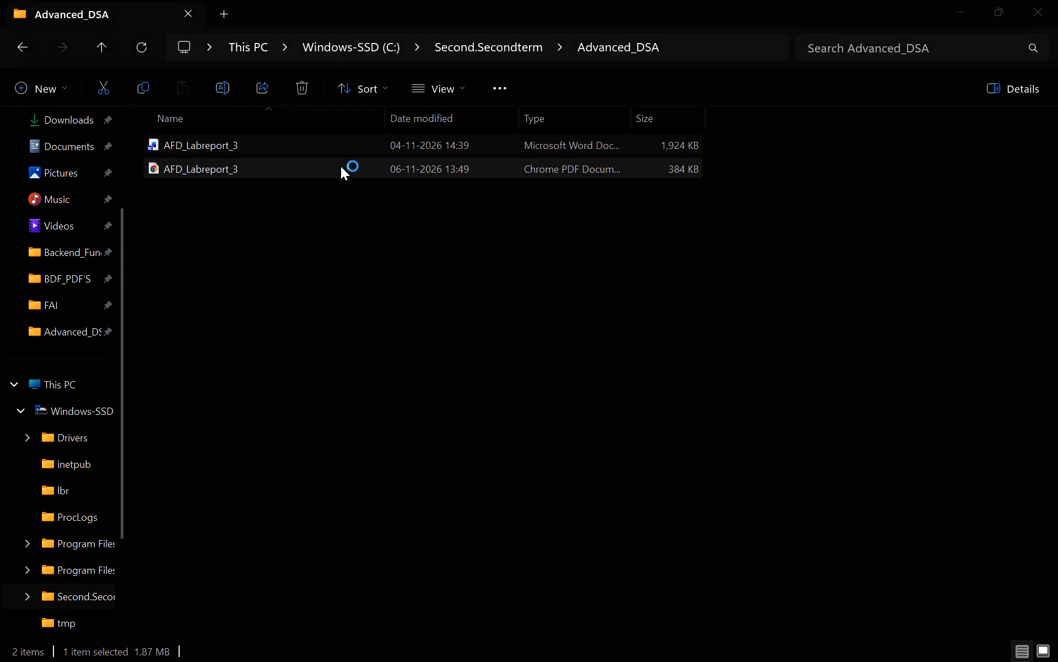
click(335, 147)
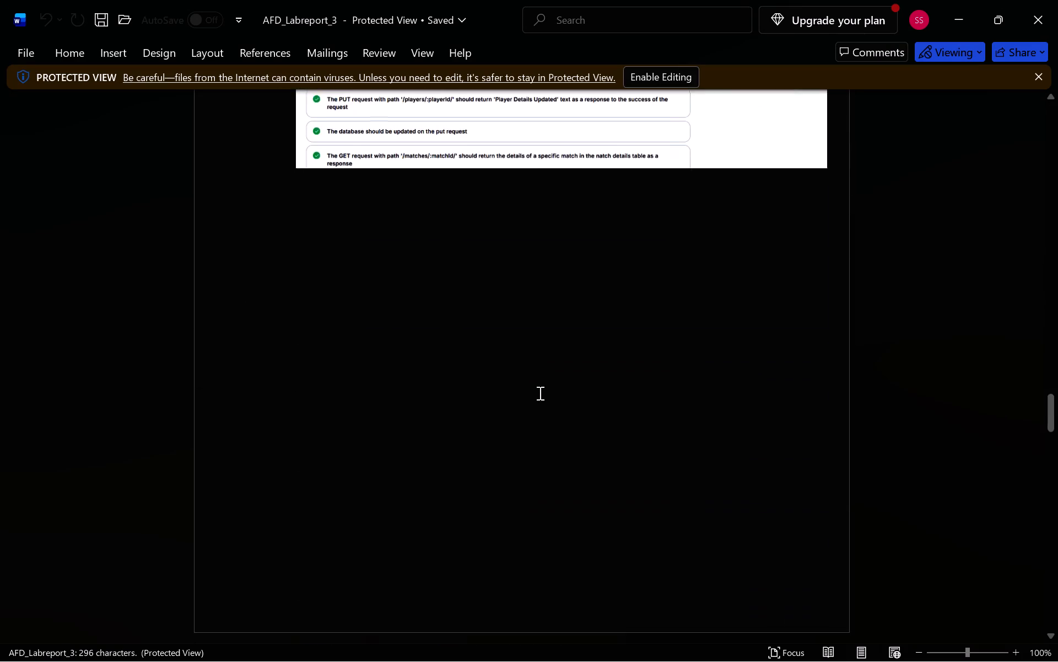
scroll(539, 393, up, 3)
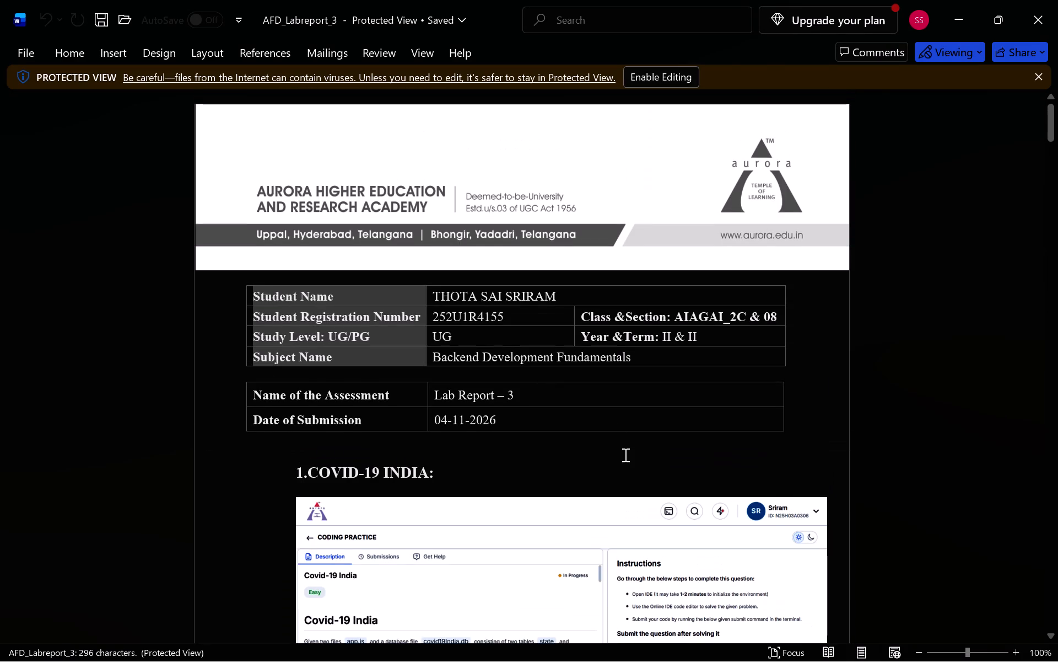
scroll(624, 455, down, 7)
scroll(624, 455, up, 2)
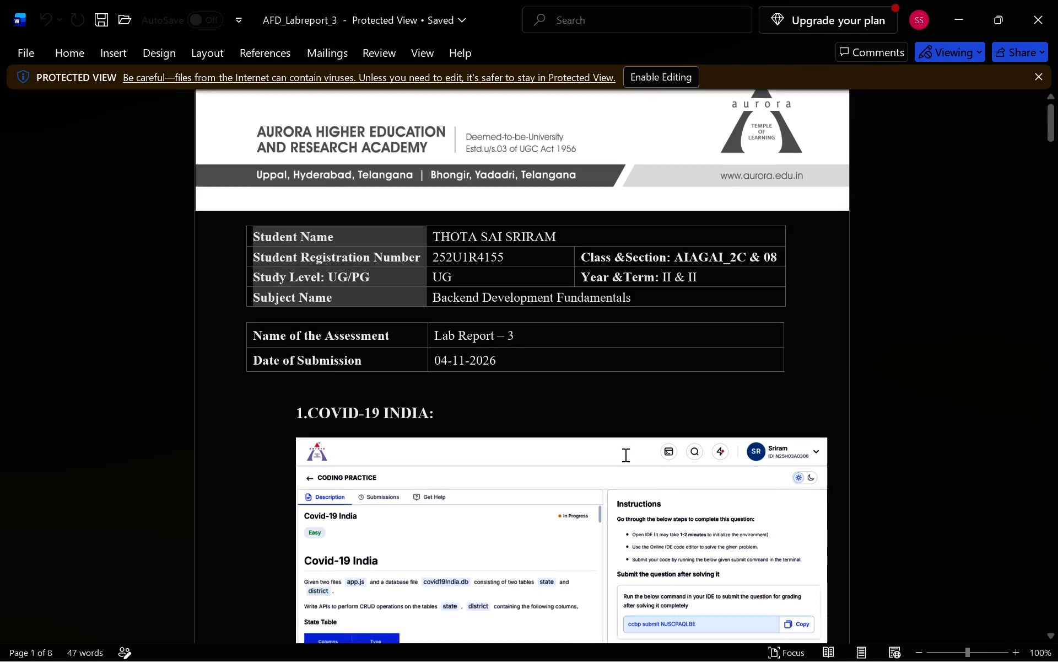
click(1057, 0)
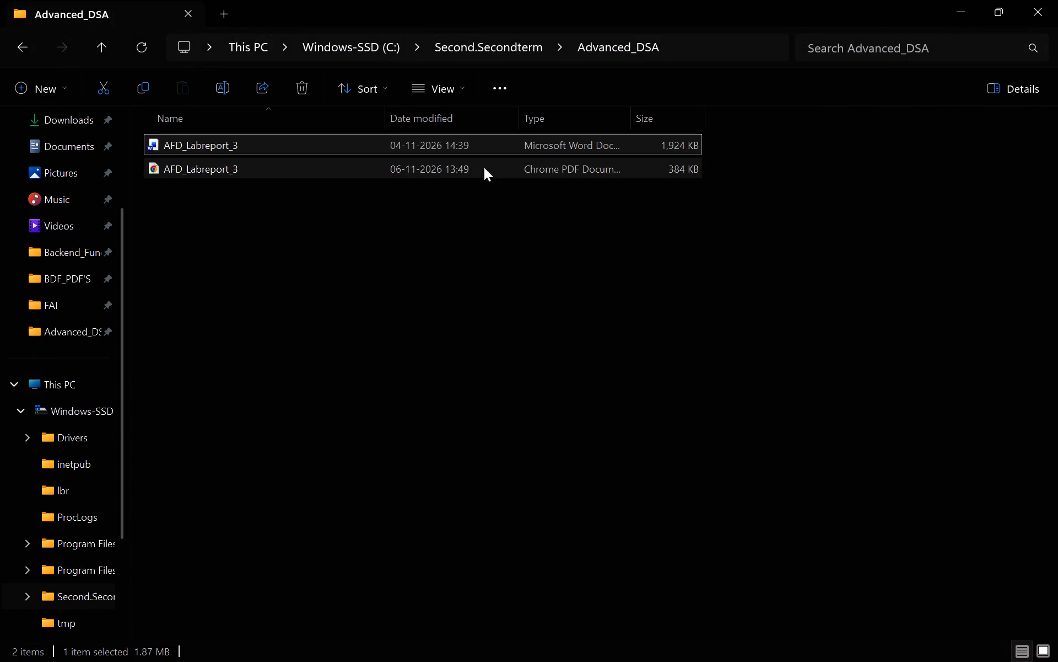
double_click(380, 146)
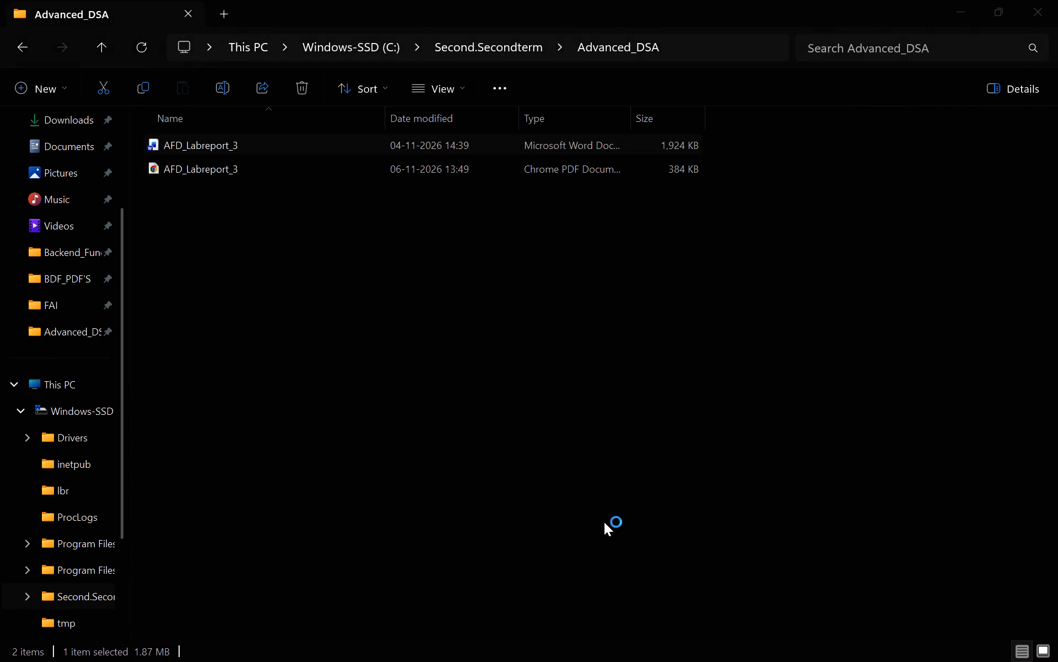
scroll(579, 491, down, 4)
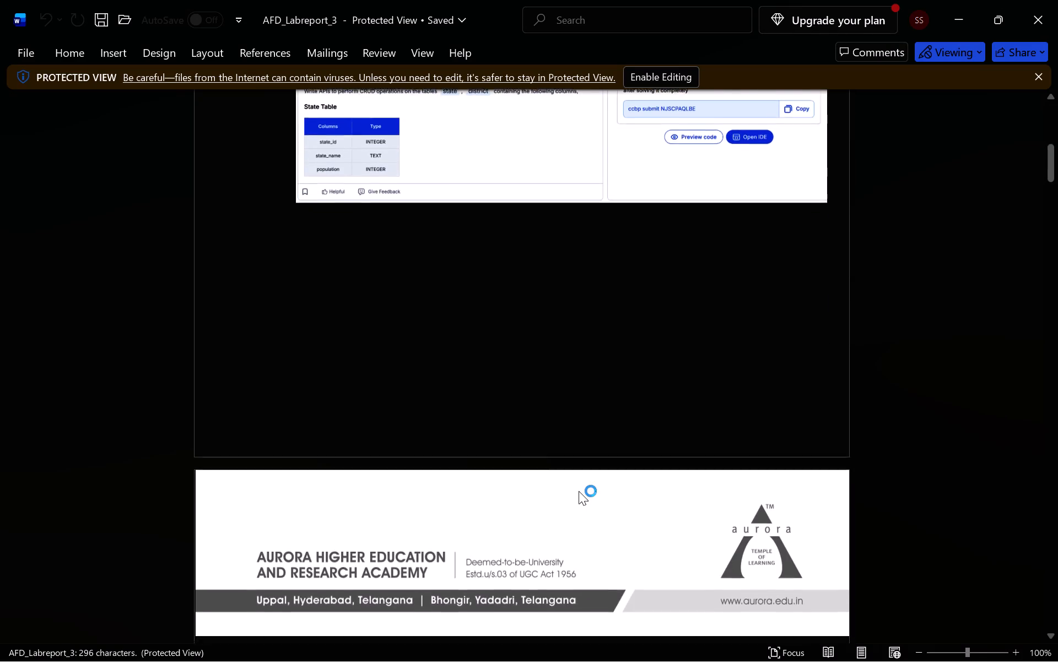
scroll(579, 491, down, 8)
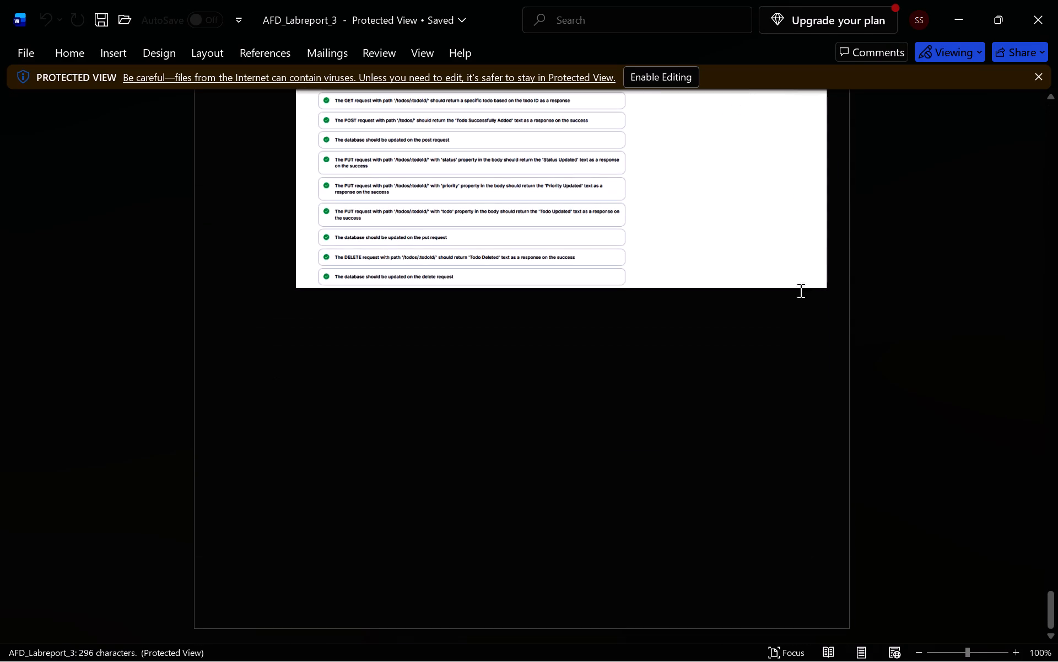
click(1057, 0)
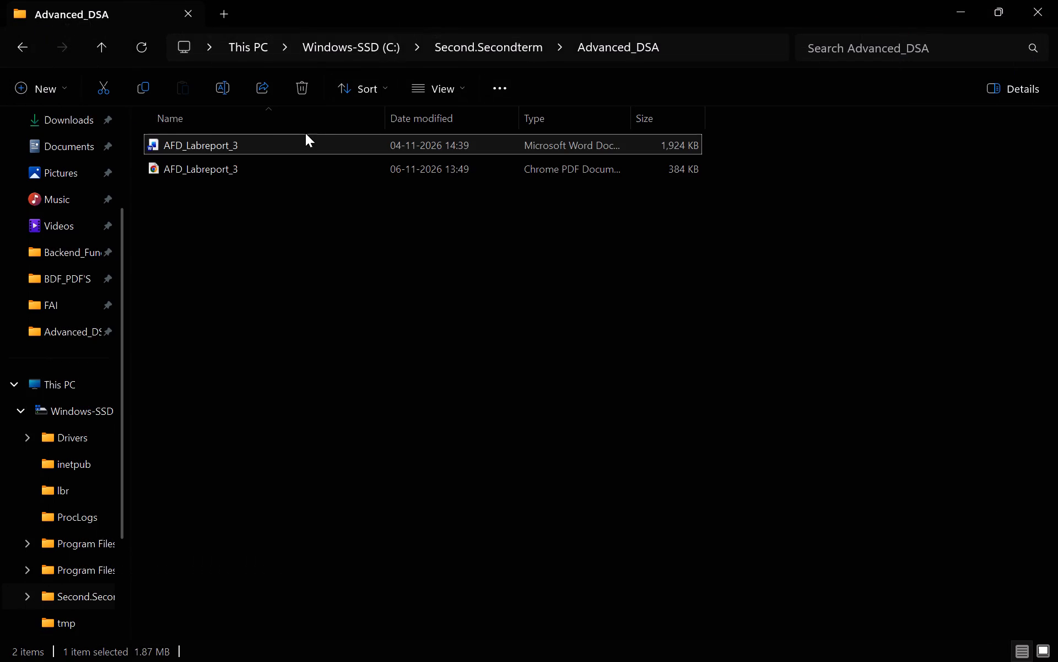
Delete the AFD_Labreport_3 Word document from the Advanced_DSA folder, keeping the PDF.
click(312, 150)
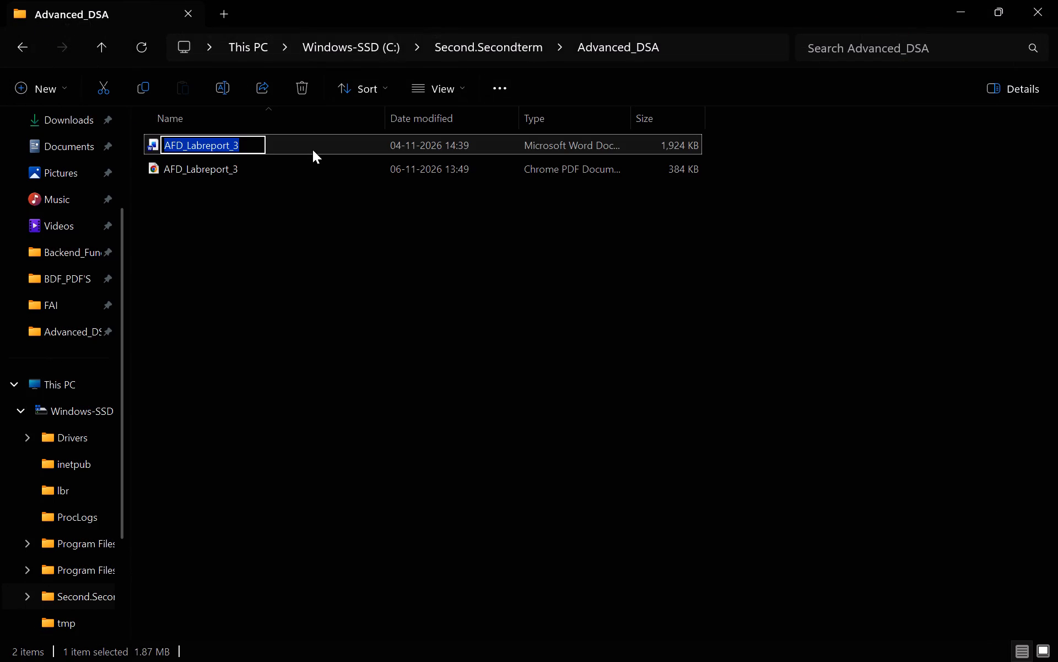
key(Delete)
click(349, 136)
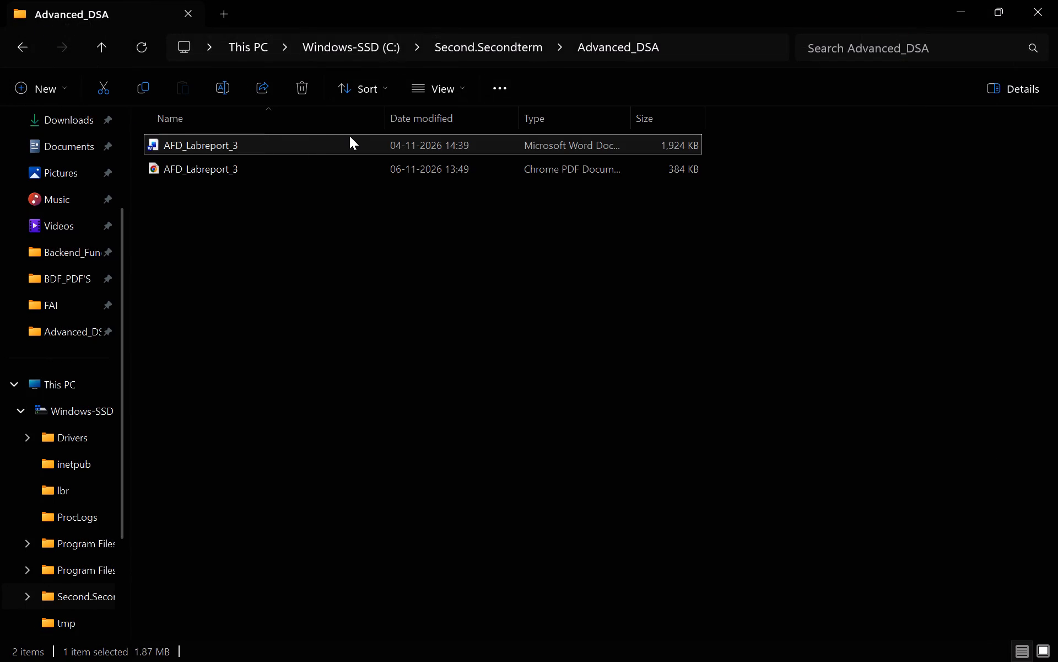
key(Delete)
Open the AFD_Labreport_3 PDF from the folder, look through its pages, and return to the folder.
double_click(320, 144)
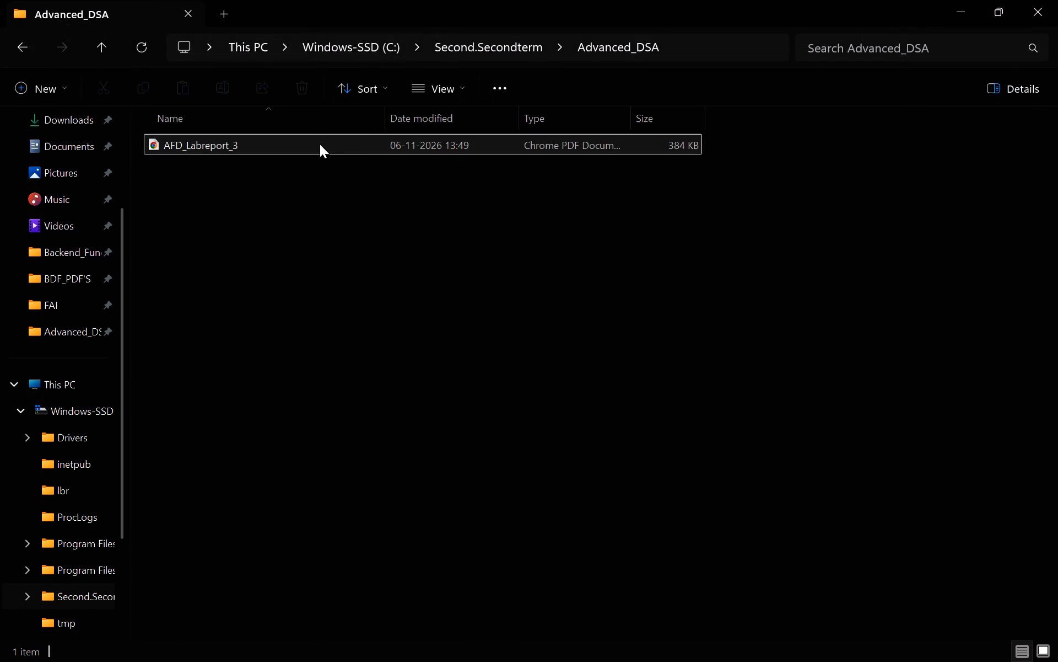
scroll(587, 409, down, 13)
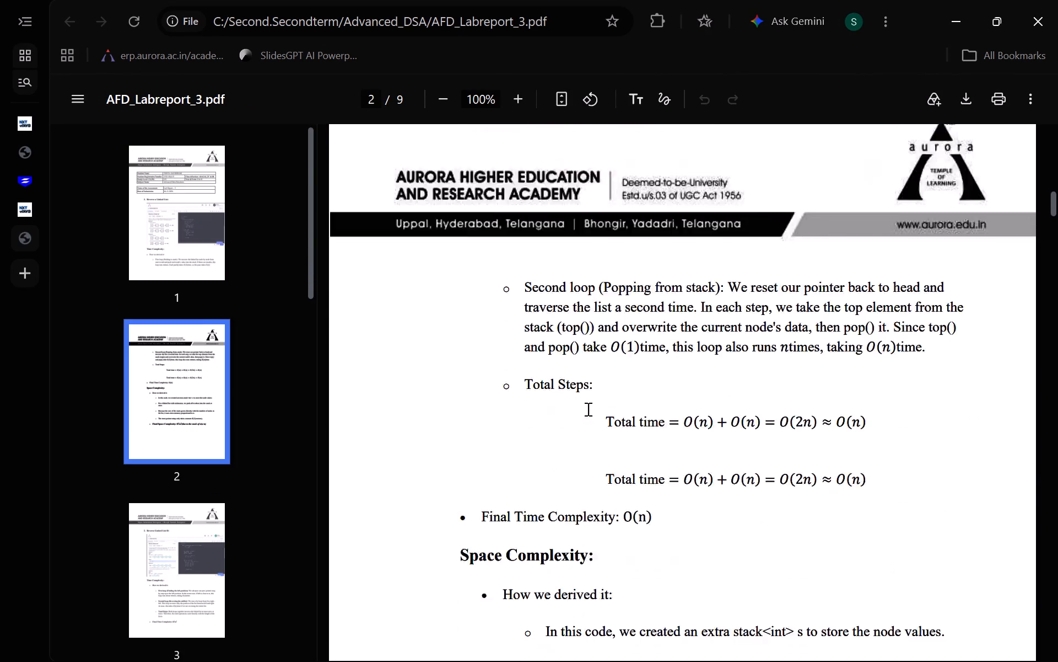
scroll(587, 409, down, 15)
scroll(587, 409, up, 18)
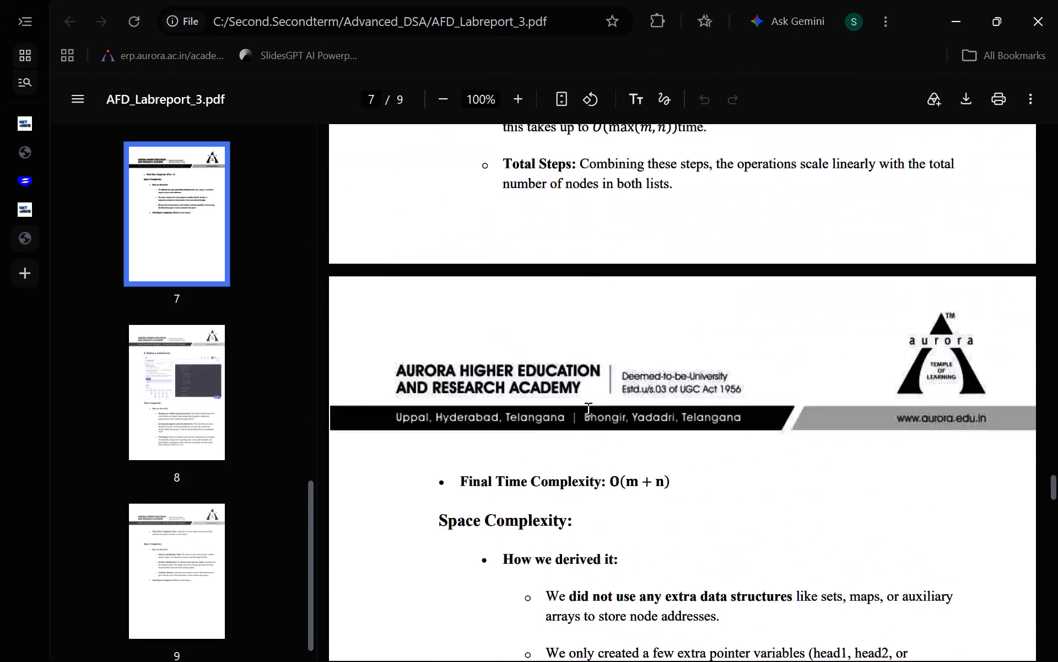
click(940, 3)
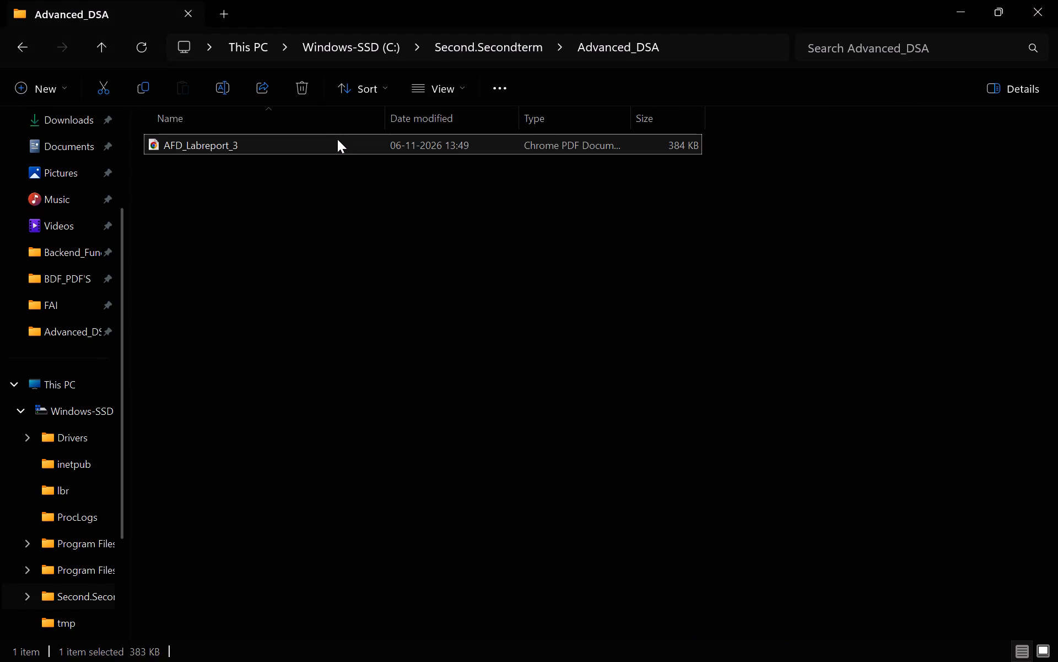
Open the AFD_Labreport_3 PDF in Word as an editable document, look through its pages, and minimise Word and the folder window.
right_click(354, 151)
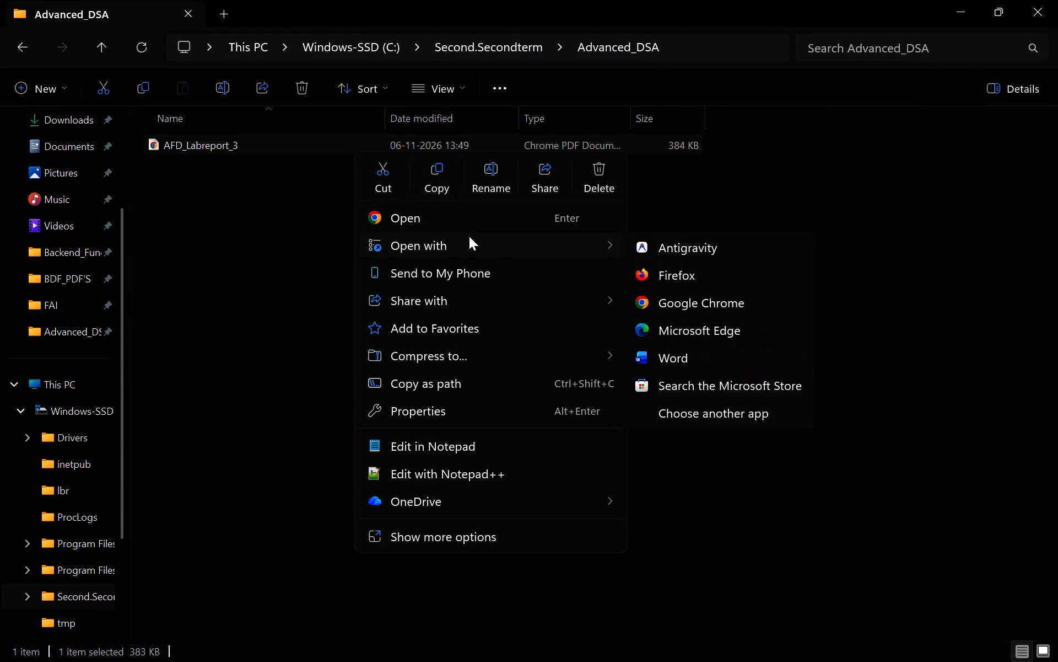
click(742, 358)
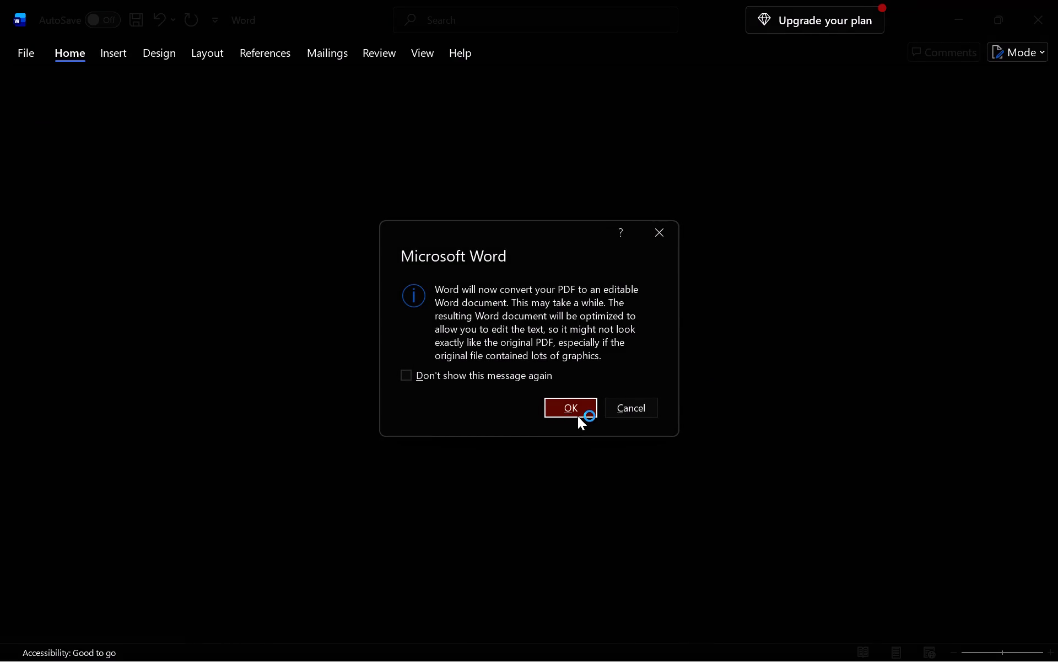
click(577, 416)
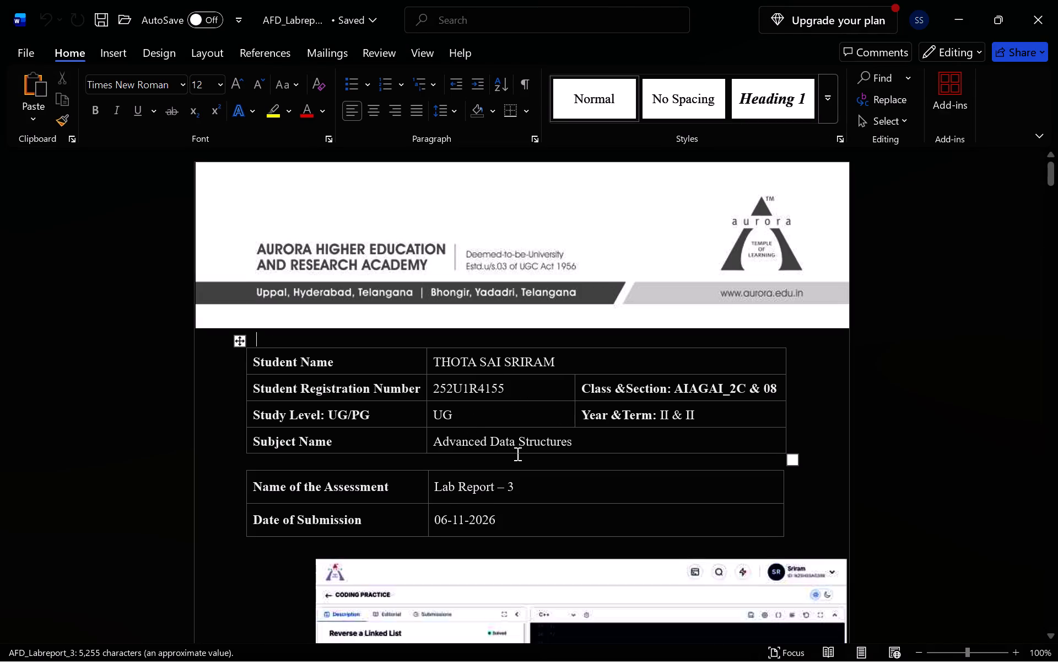
scroll(519, 455, down, 1)
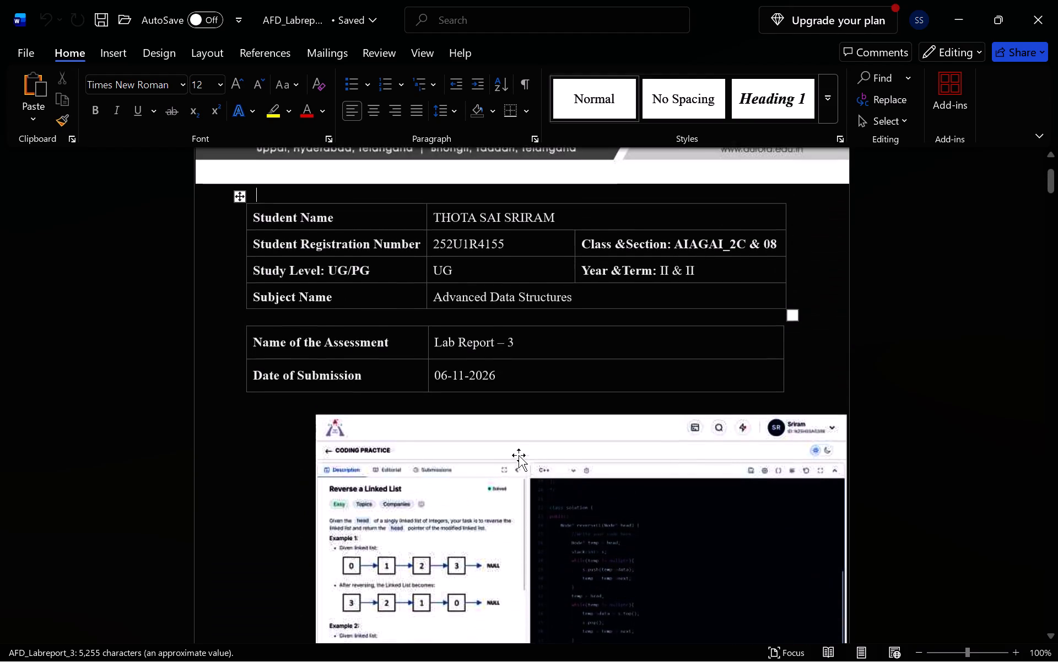
scroll(519, 455, down, 1)
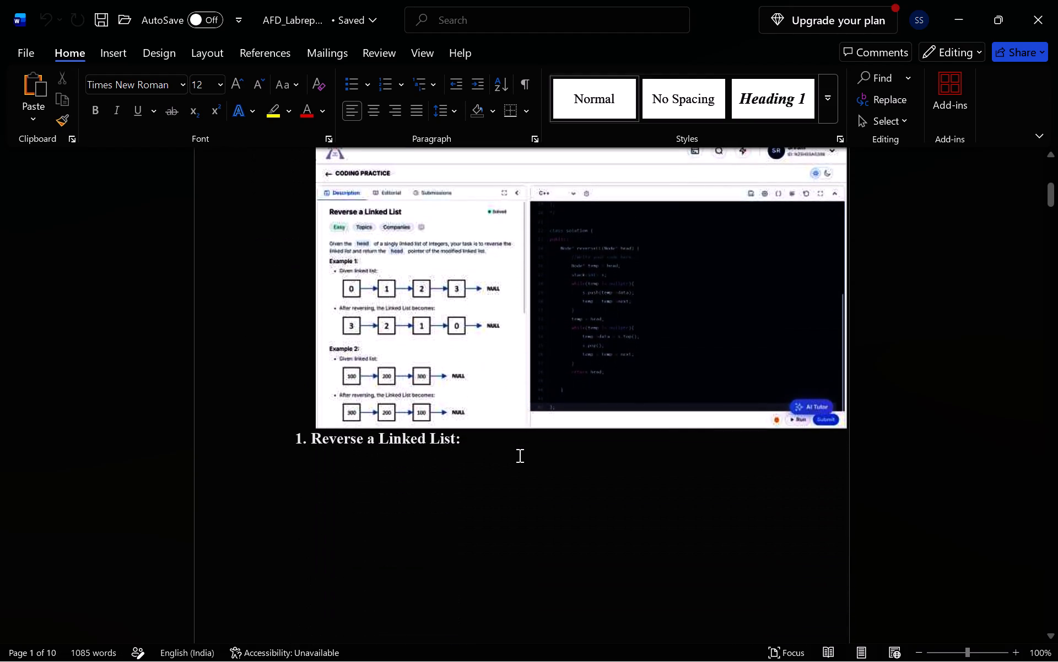
scroll(519, 455, down, 1)
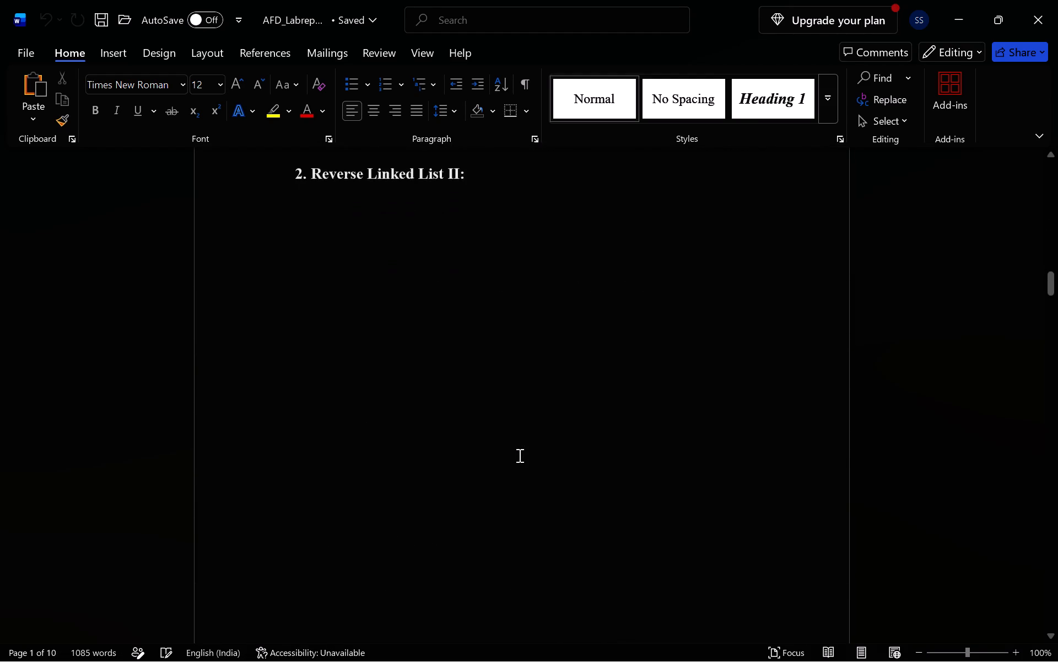
scroll(519, 455, down, 1)
scroll(519, 455, up, 4)
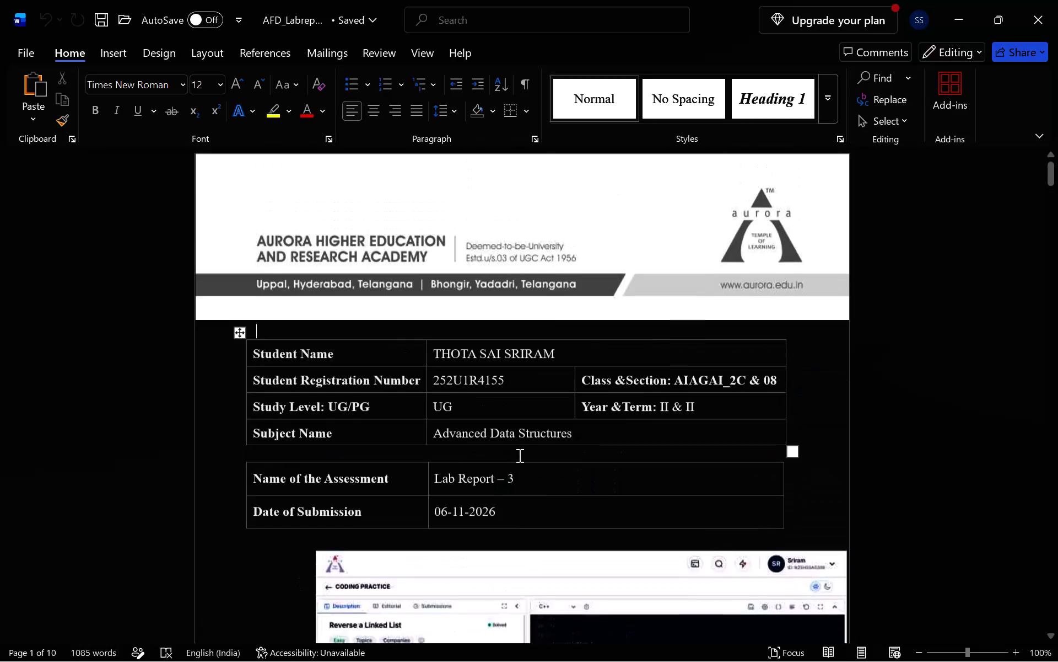
click(966, 0)
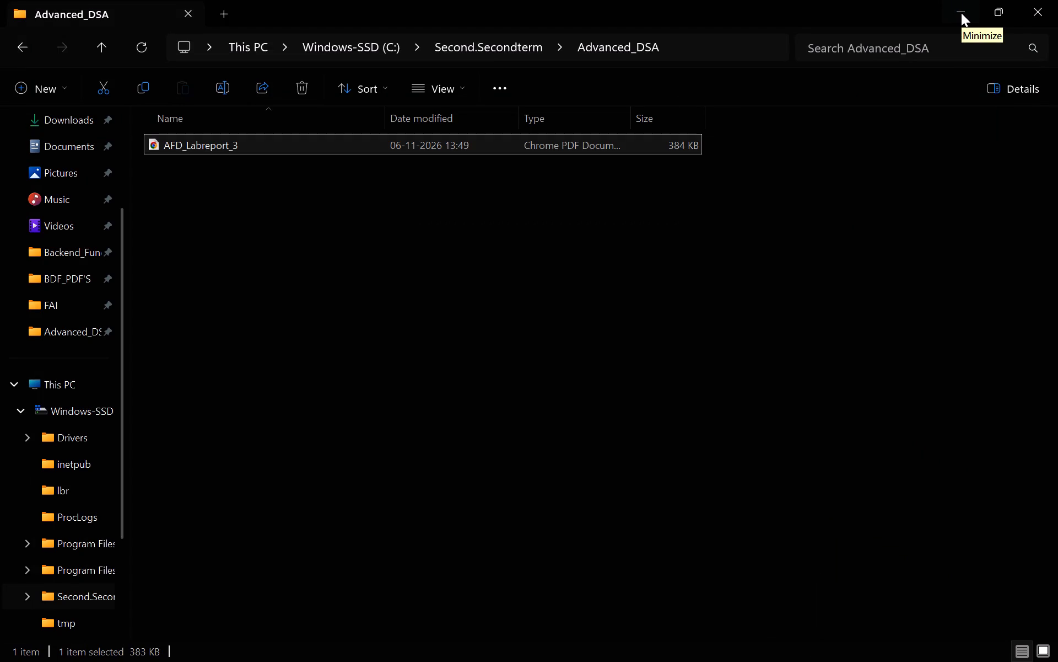
click(961, 13)
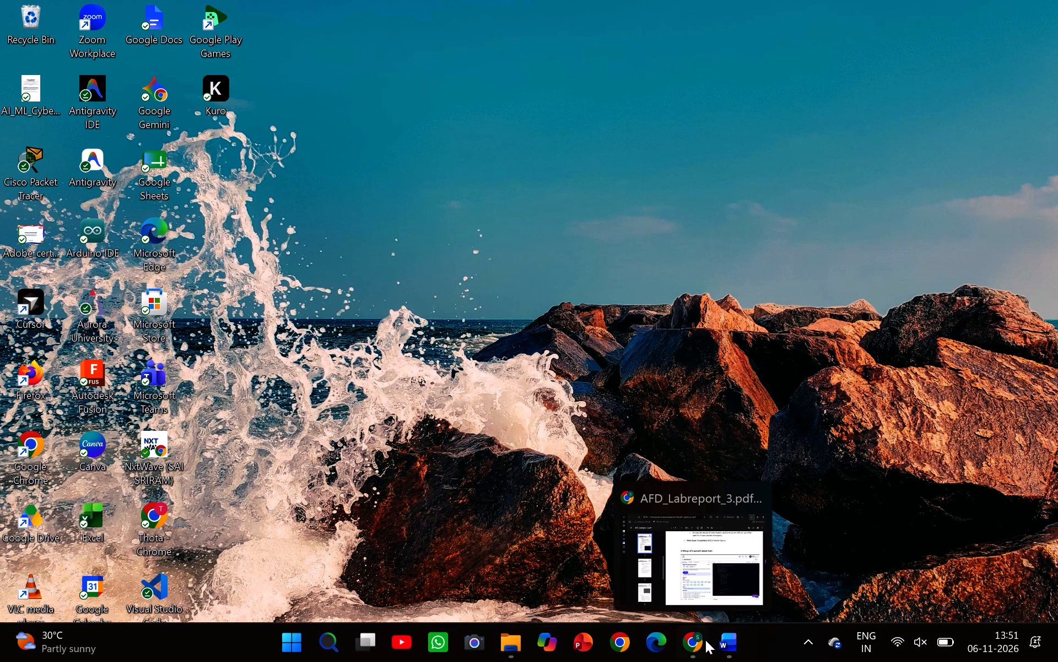
Switch to Chrome, close the Gemini chat beside the Flatten a Linked List question, and return to its Coding Practice list.
click(705, 640)
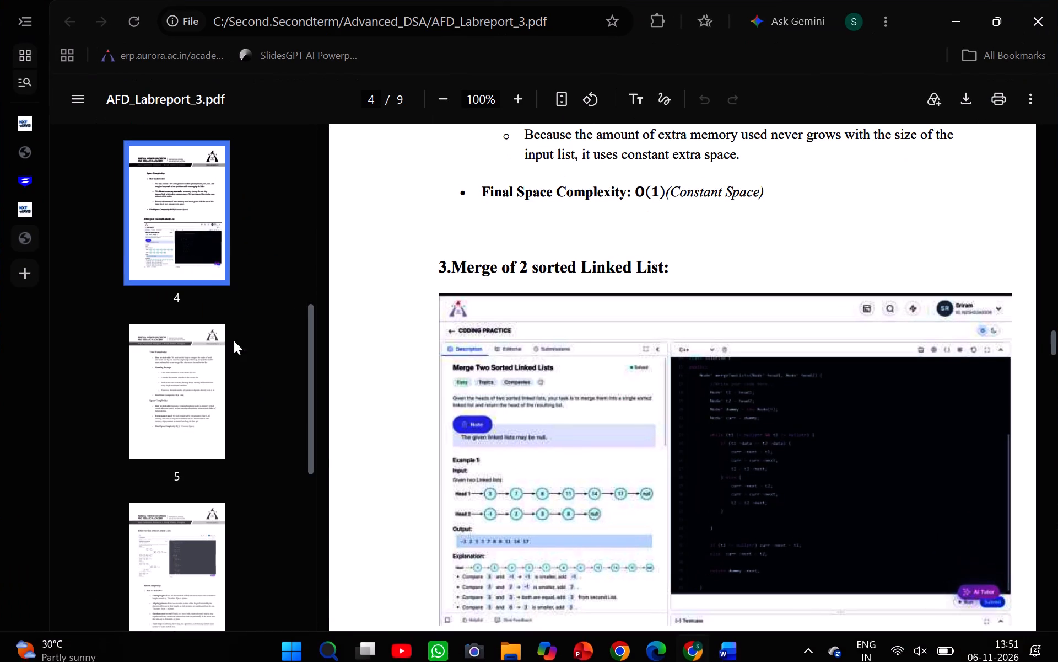
scroll(202, 256, up, 10)
scroll(731, 347, up, 20)
scroll(731, 347, up, 18)
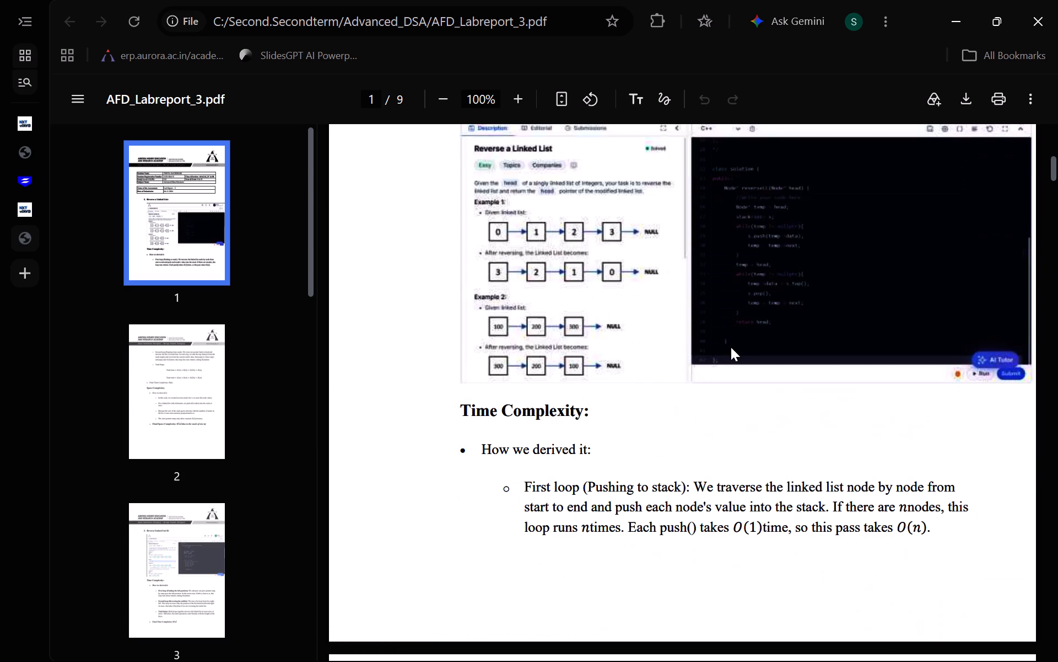
click(25, 122)
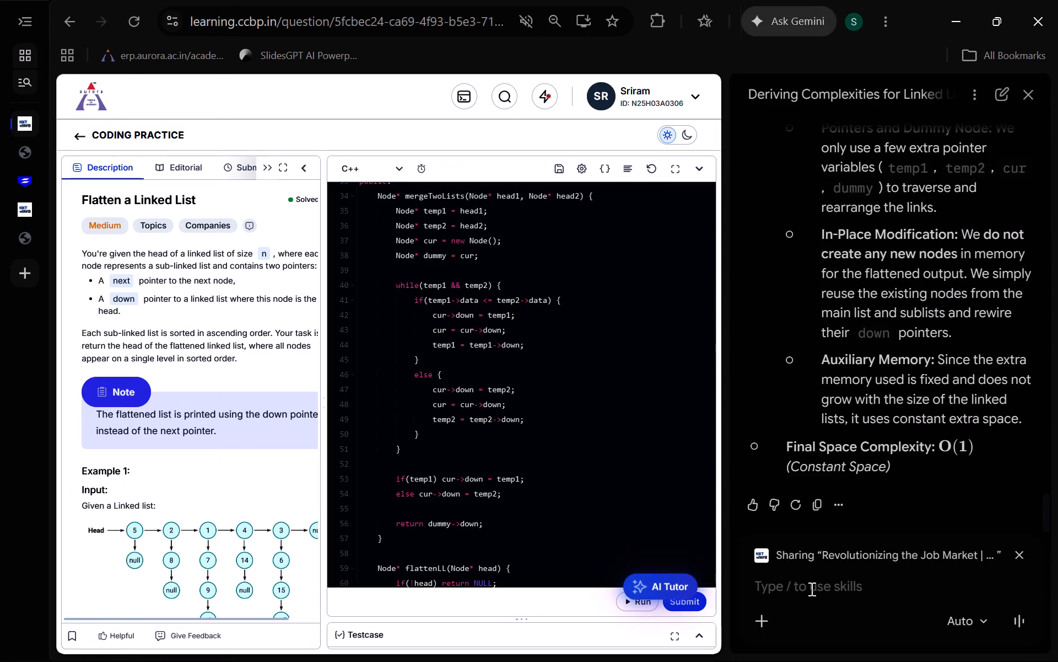
click(1033, 87)
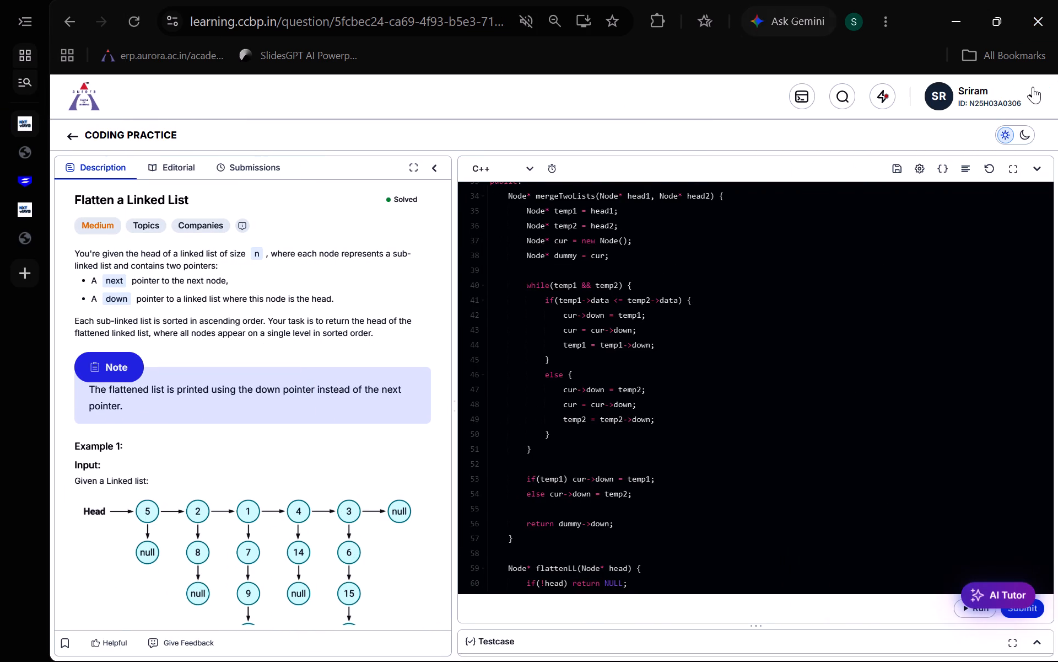
click(82, 137)
click(69, 137)
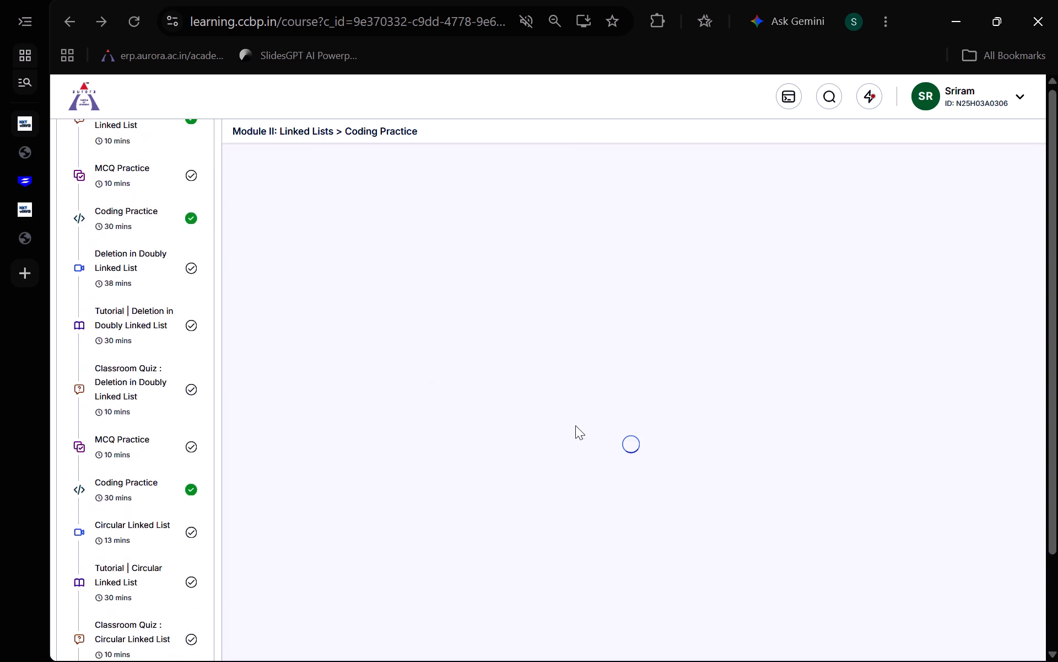
Open the Intersection Of Two Linked Lists video lesson from the course outline and enlarge the page zoom.
scroll(147, 246, up, 3)
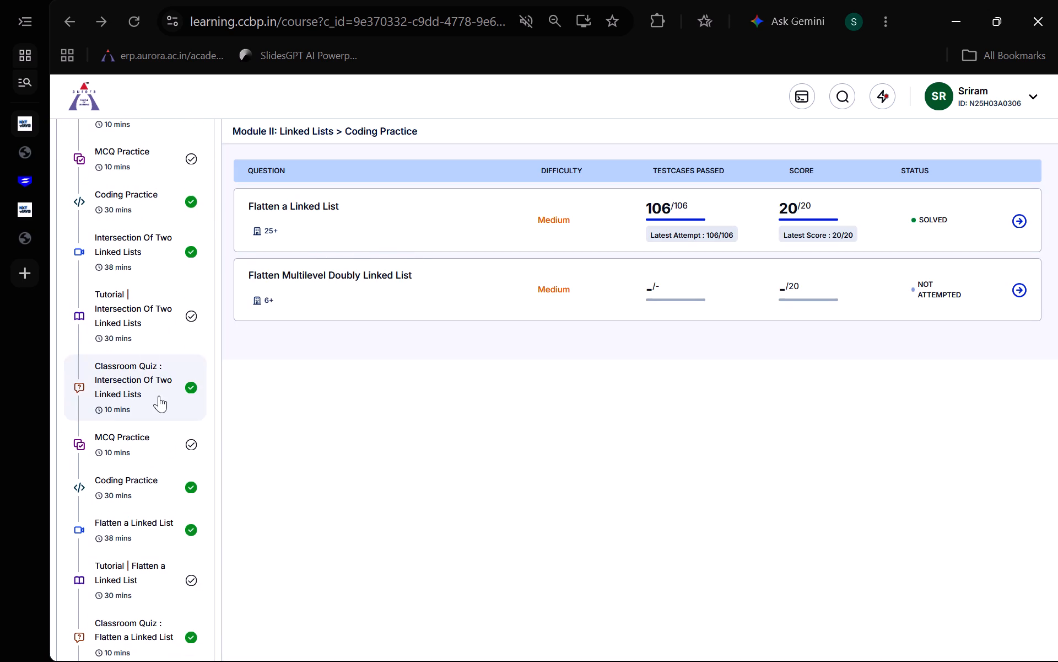
click(123, 247)
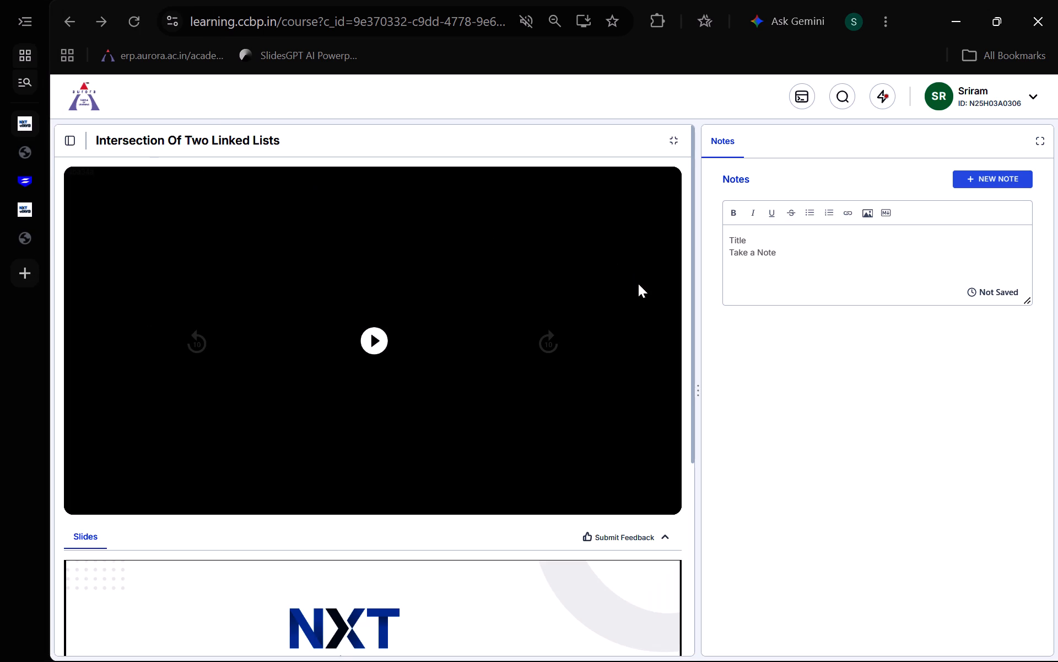
key(ctrl+equal)
key(ctrl+equal)
key(ctrl+equal)
key(ctrl+equal)
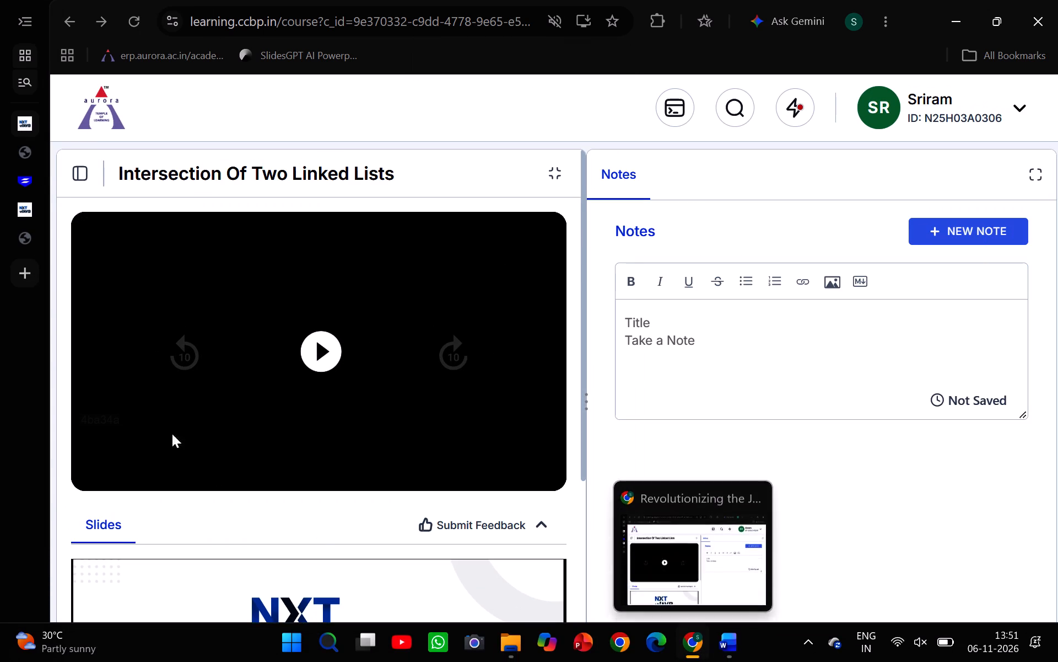
Return to the open AFD_Labreport_3 PDF, skim its pages, and save a copy under the same name in Downloads.
click(30, 236)
scroll(699, 365, down, 3)
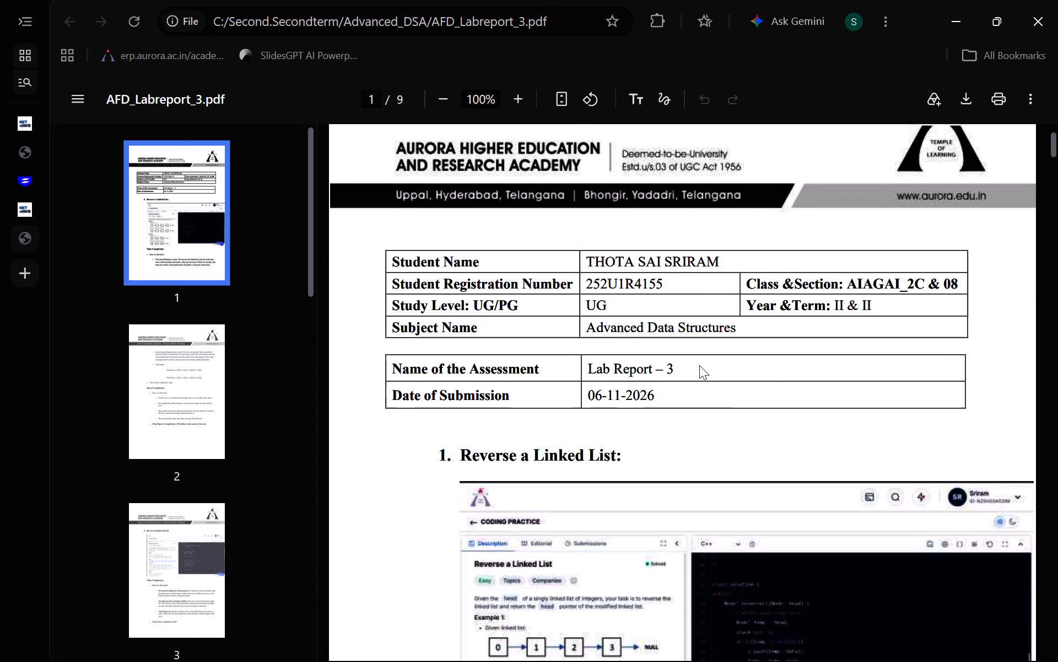
scroll(699, 365, down, 20)
scroll(699, 365, down, 1)
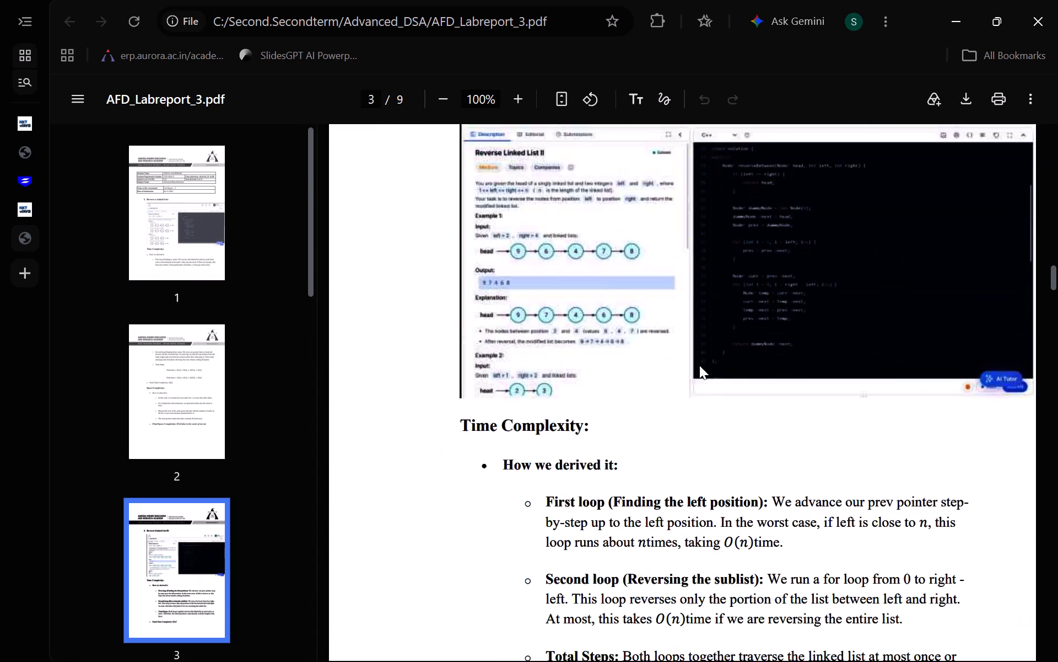
scroll(699, 365, down, 11)
scroll(699, 365, up, 20)
scroll(699, 365, up, 4)
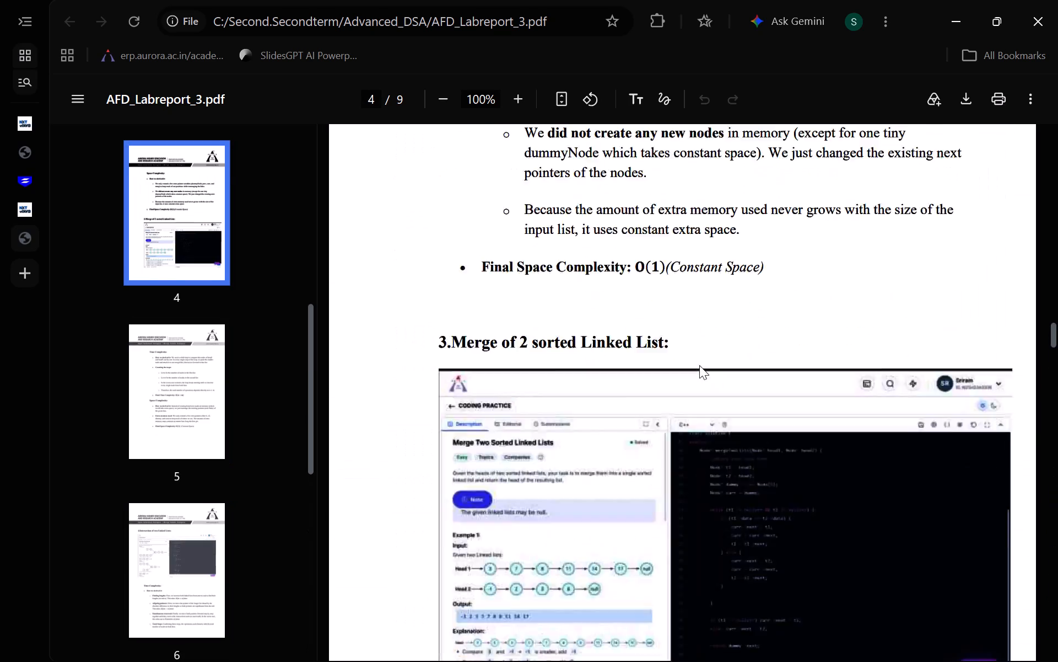
click(973, 100)
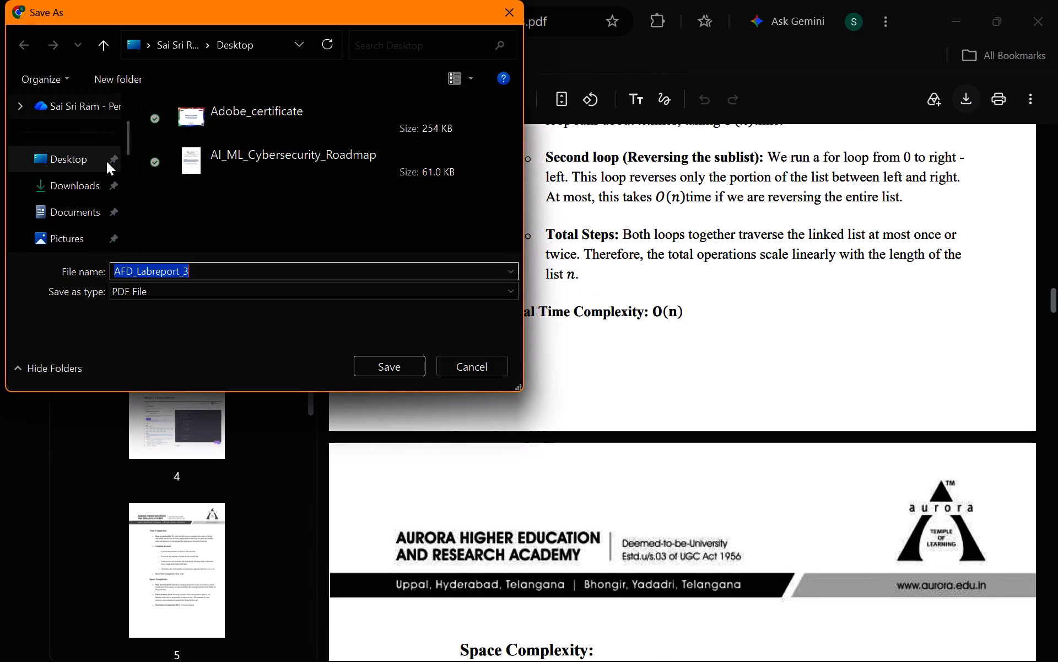
double_click(78, 181)
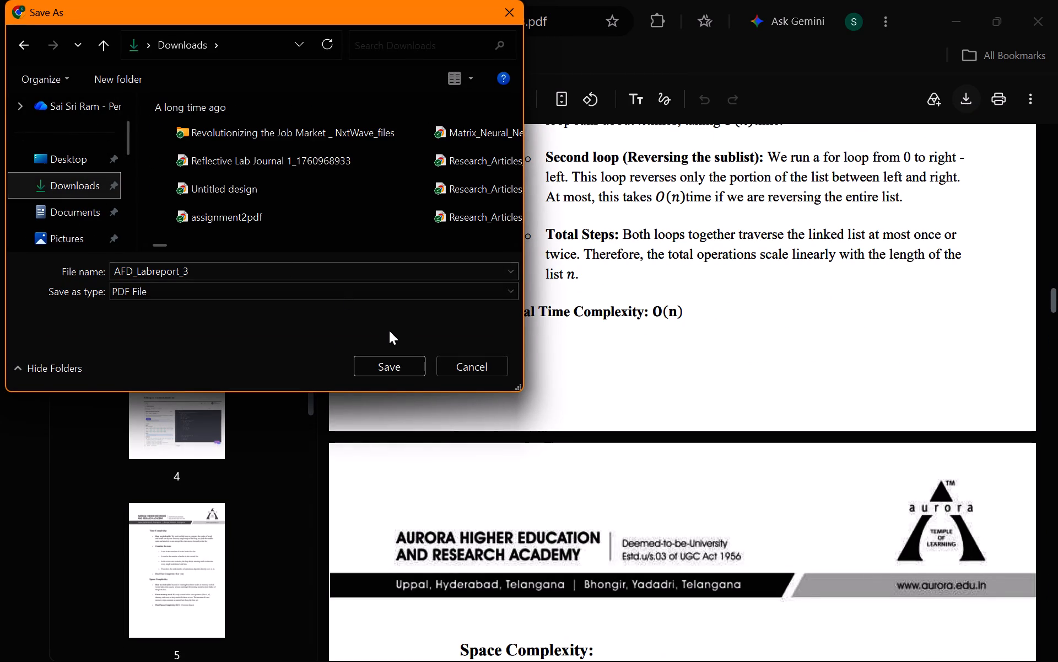
click(402, 374)
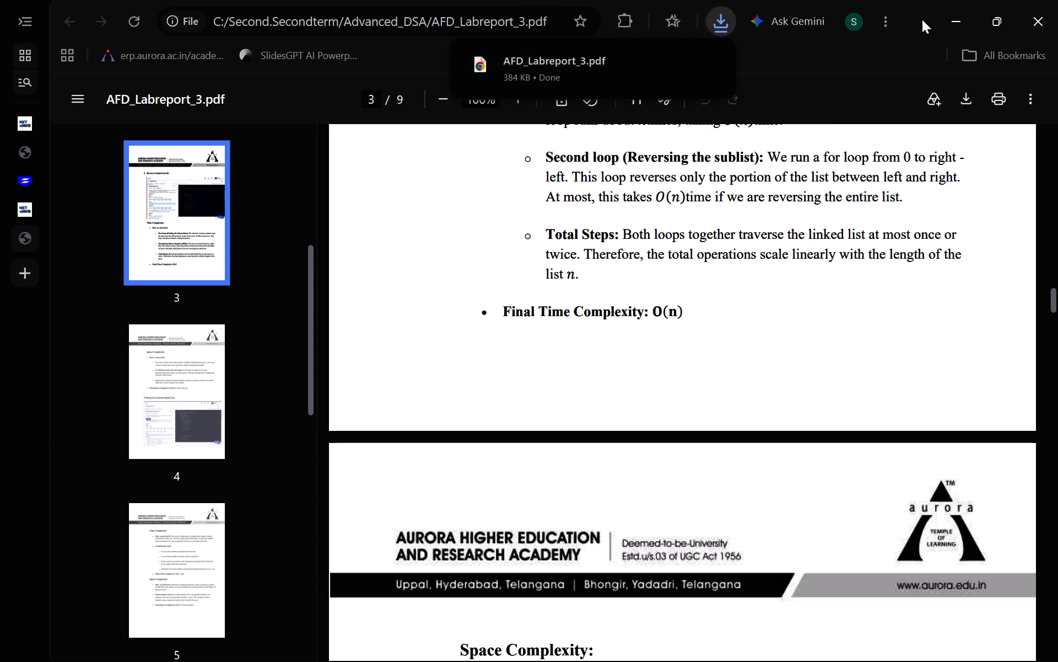
Switch to File Explorer and copy the AFD_Labreport_3 PDF from the Downloads folder to the clipboard.
click(948, 17)
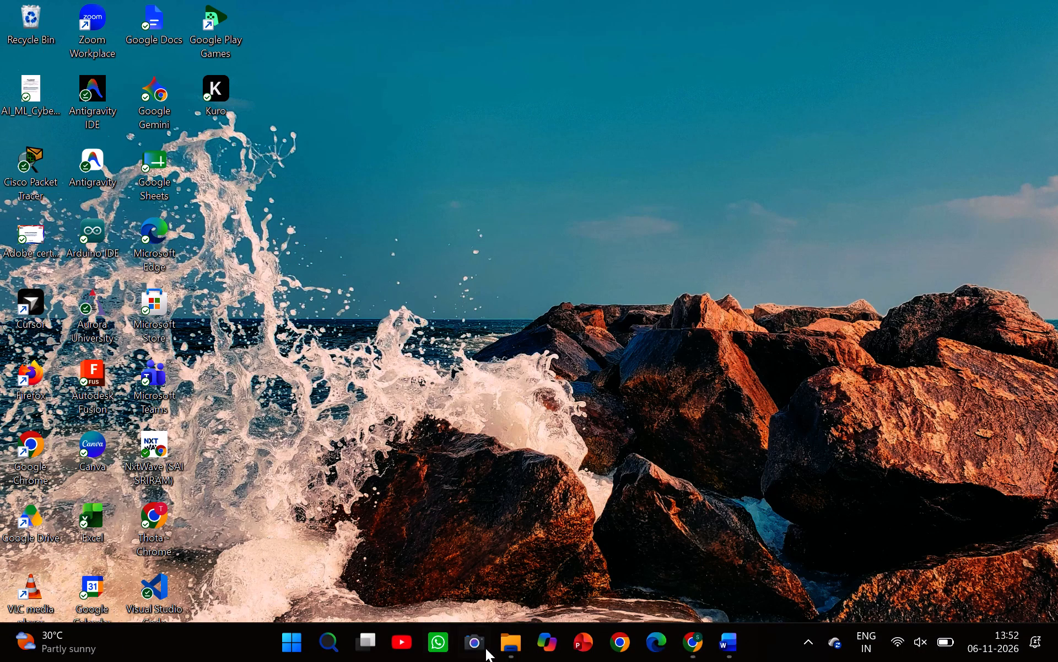
click(503, 648)
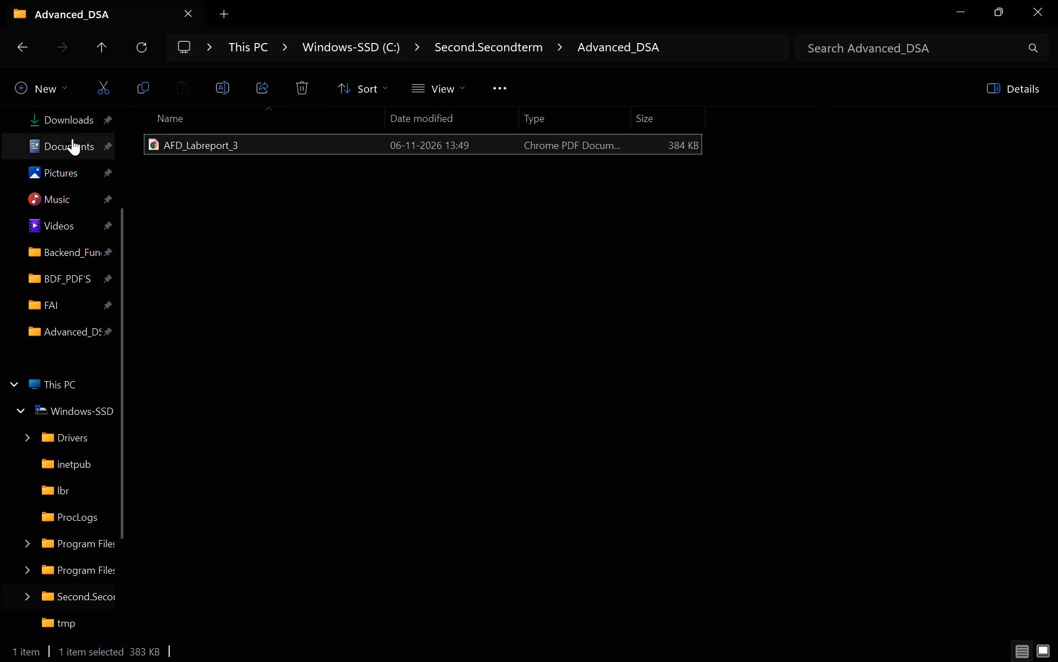
double_click(66, 122)
click(298, 154)
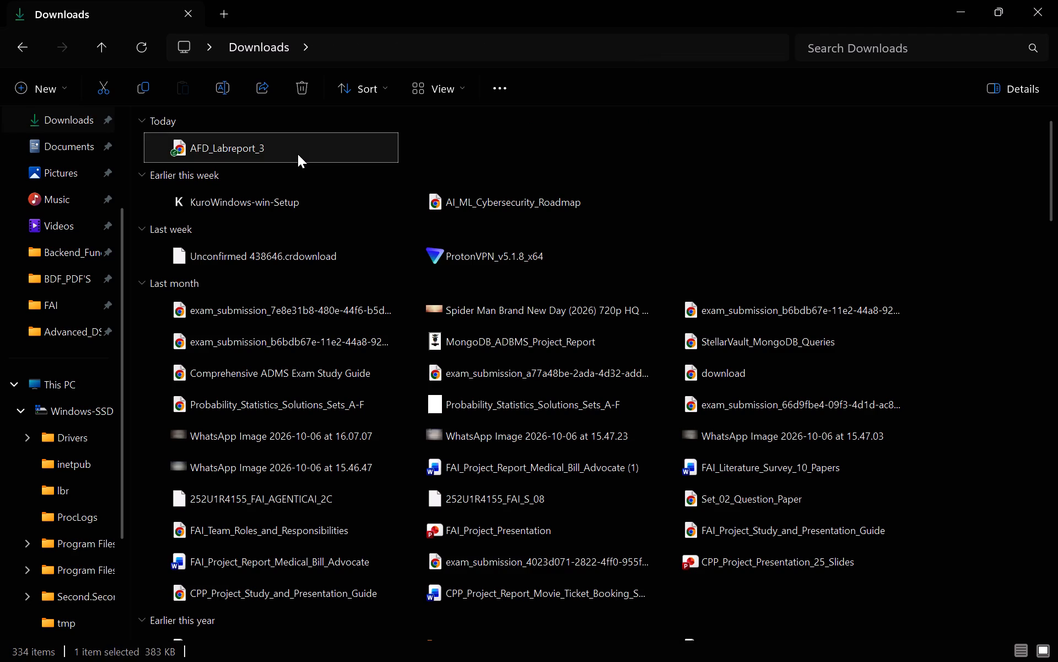
key(ctrl+c)
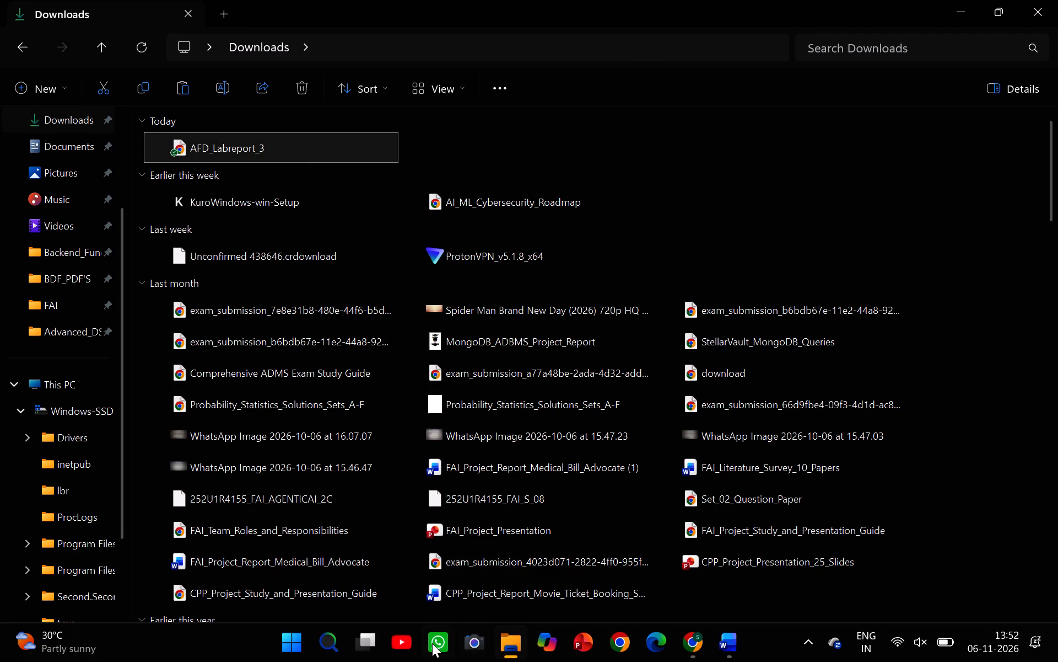